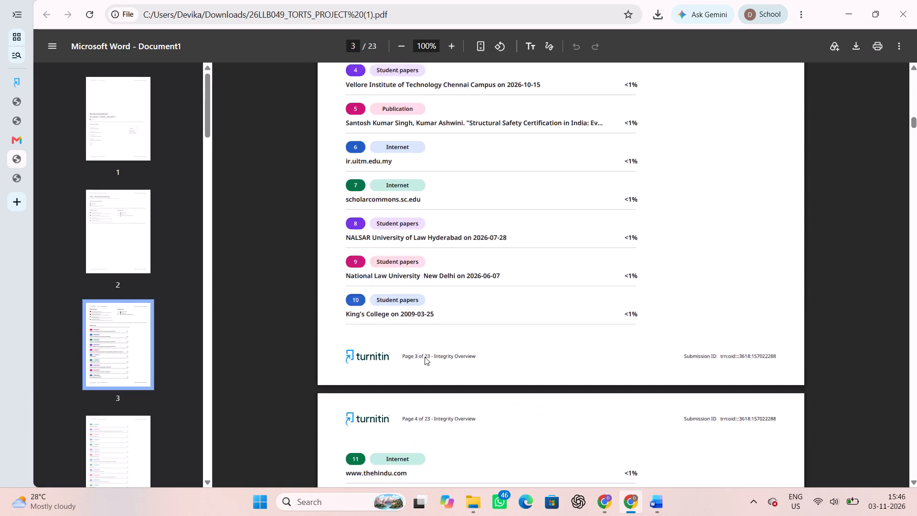
Examine the source list and highlighted matches in the torts project's Turnitin report, and leave the PDF for the desktop.
scroll(425, 357, "down", 17)
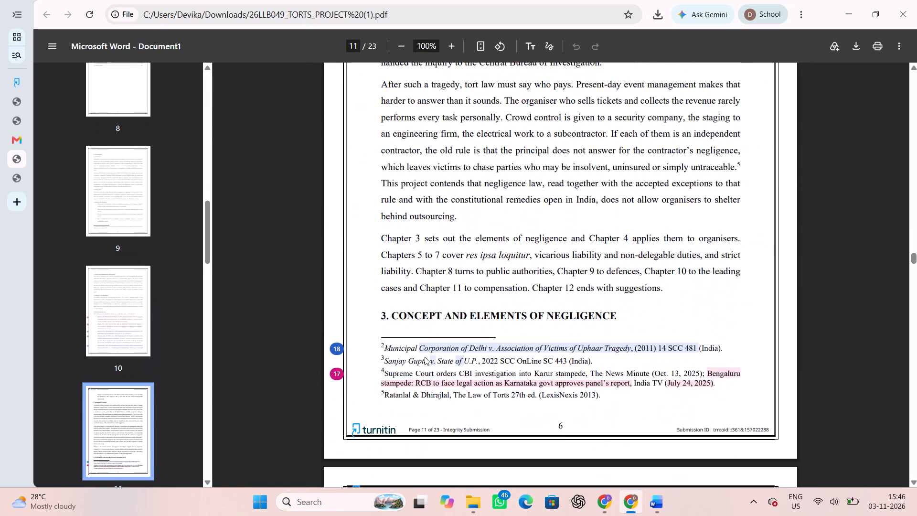
left_click(39, 62)
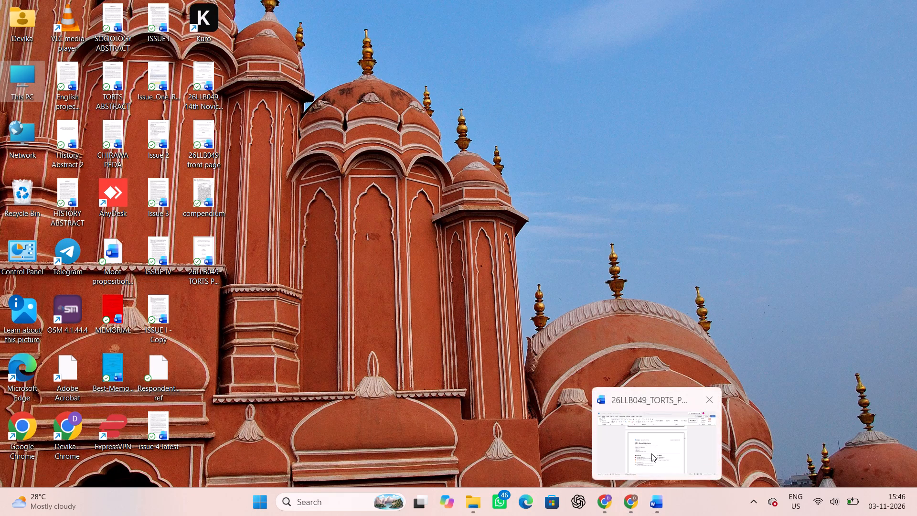
Switch to the open 26LLB049_TORTS_PROJECT document in Word, save it and close it.
left_click(651, 453)
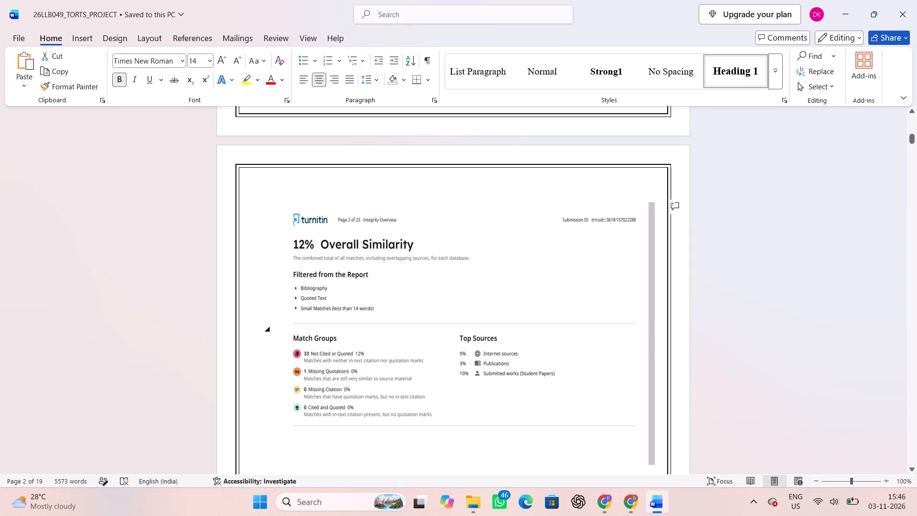
left_click_drag(283, 246, 309, 241)
key("ctrl+s")
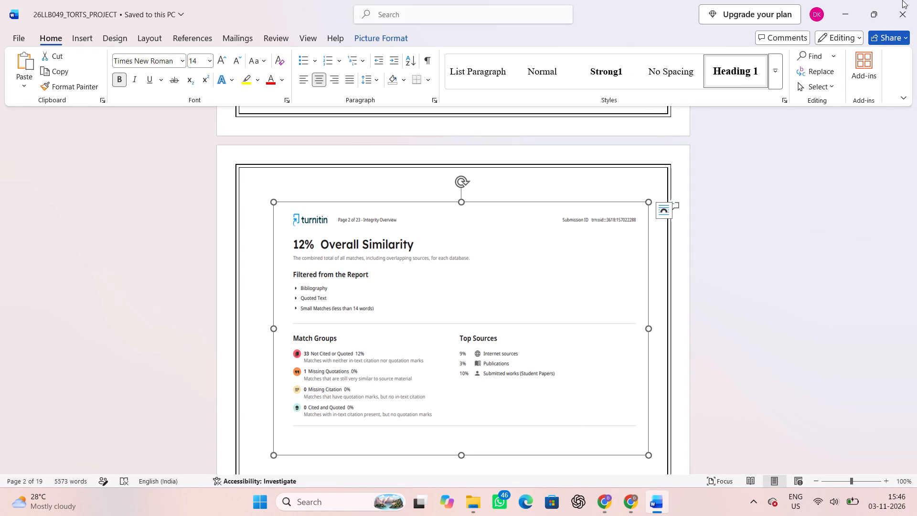
left_click(902, 0)
Open the Downloads folder in File Explorer.
double_click(20, 83)
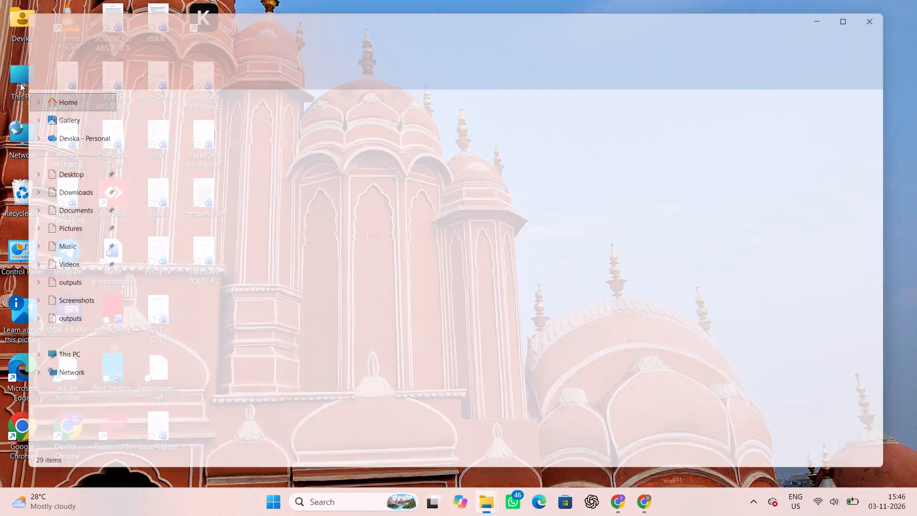
left_click(58, 185)
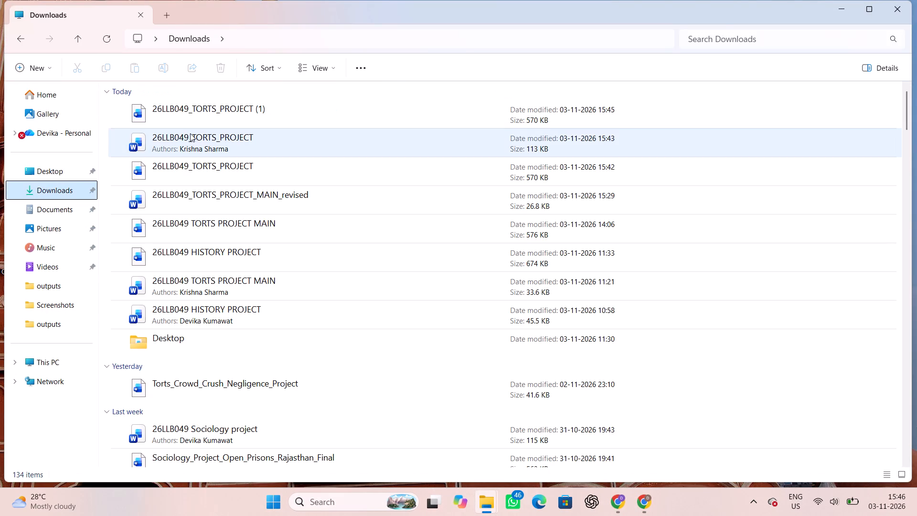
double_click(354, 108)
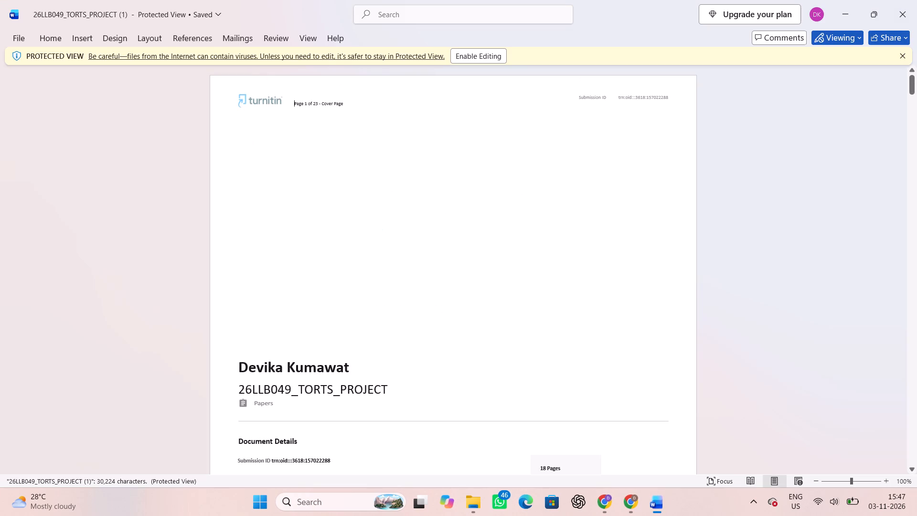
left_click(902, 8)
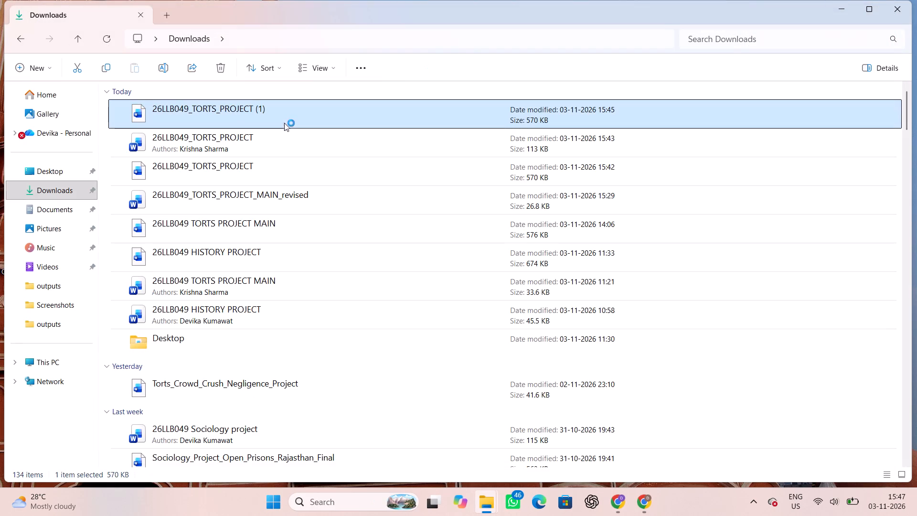
double_click(281, 134)
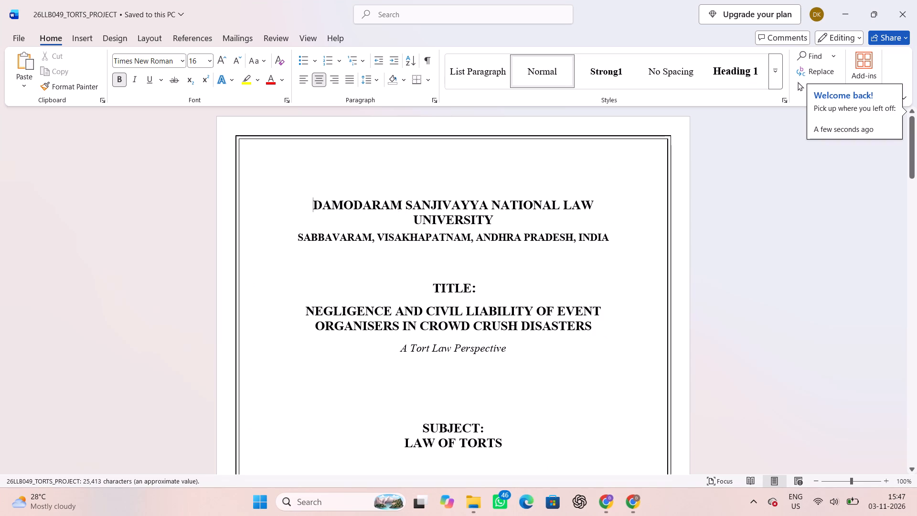
scroll(346, 263, "down", 6)
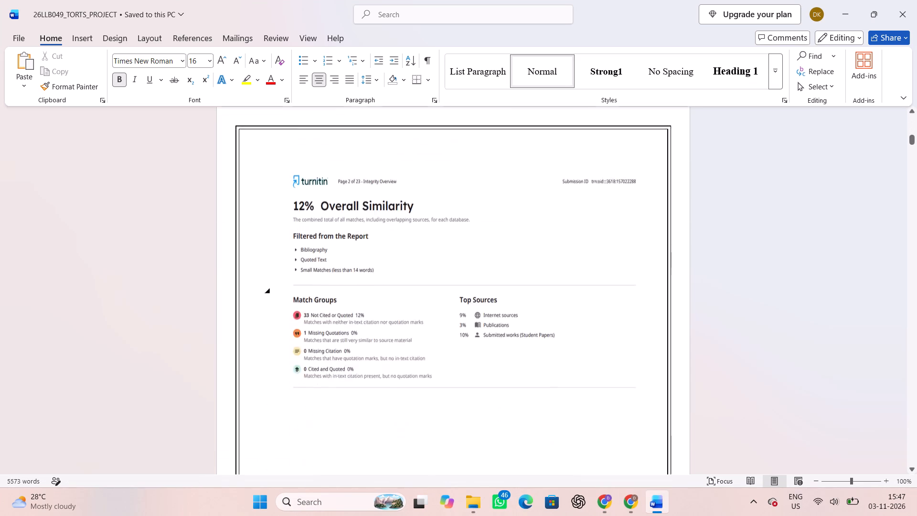
scroll(346, 263, "down", 2)
left_click(916, 0)
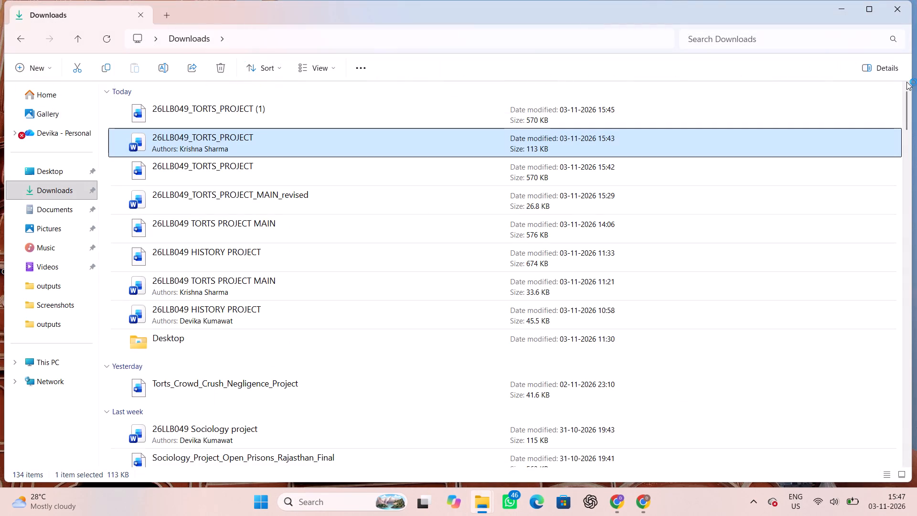
Switch from the Downloads folder to the Chrome browser.
left_click(640, 512)
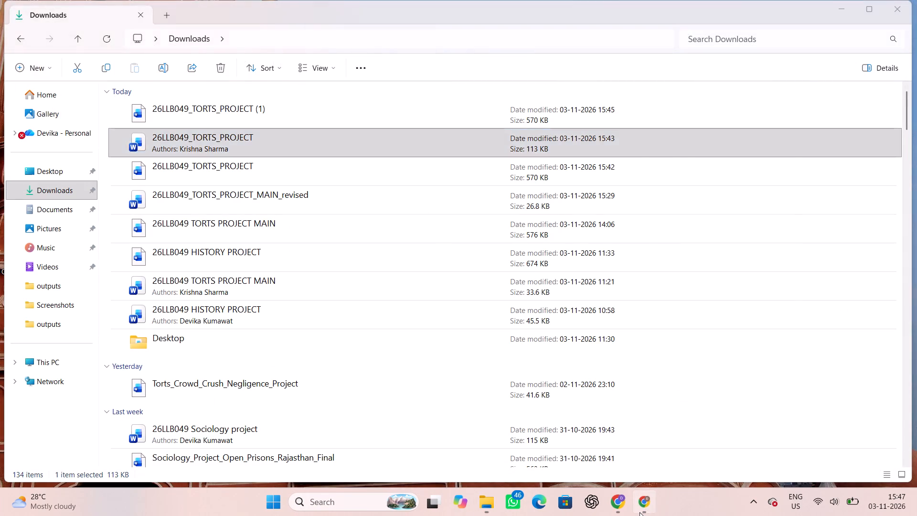
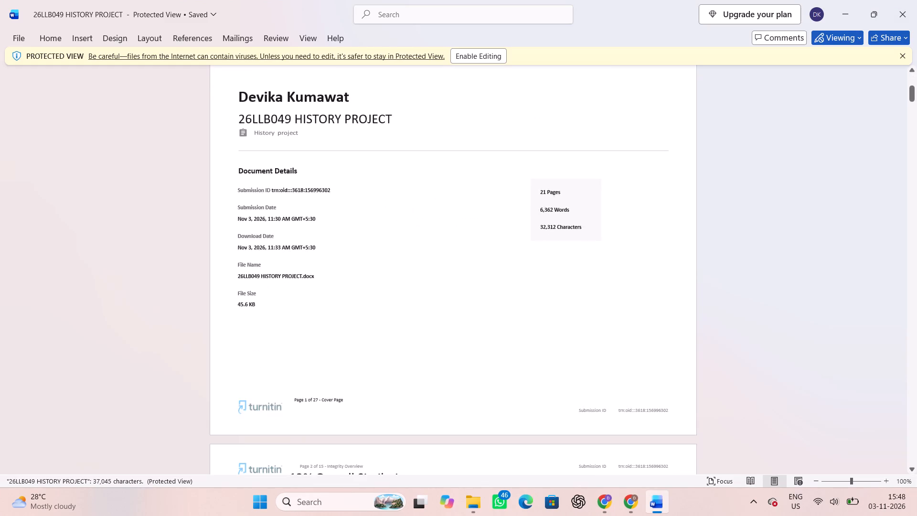
left_click(895, 5)
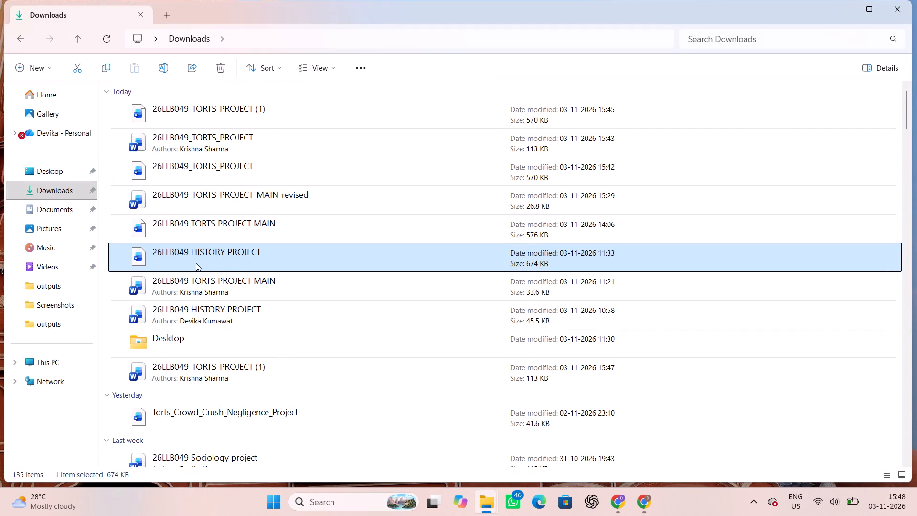
scroll(204, 330, "down", 1)
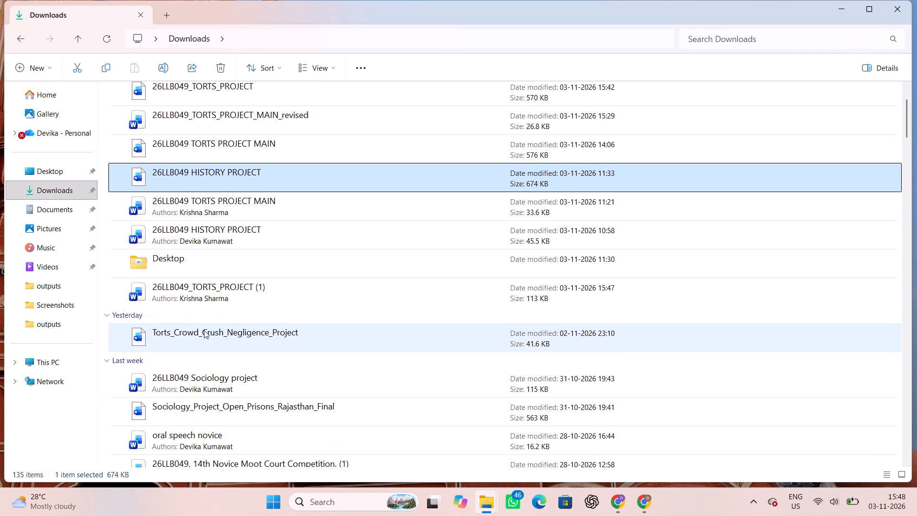
scroll(204, 330, "down", 2)
scroll(204, 330, "up", 3)
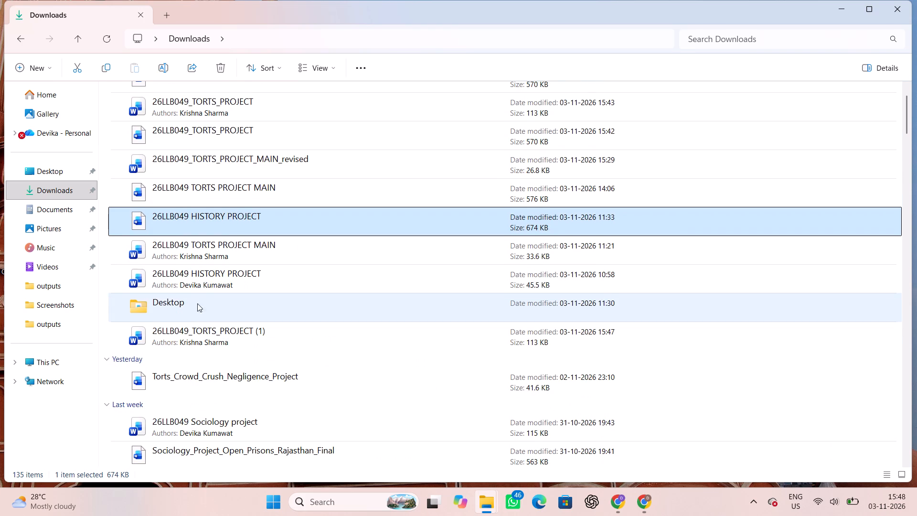
double_click(224, 283)
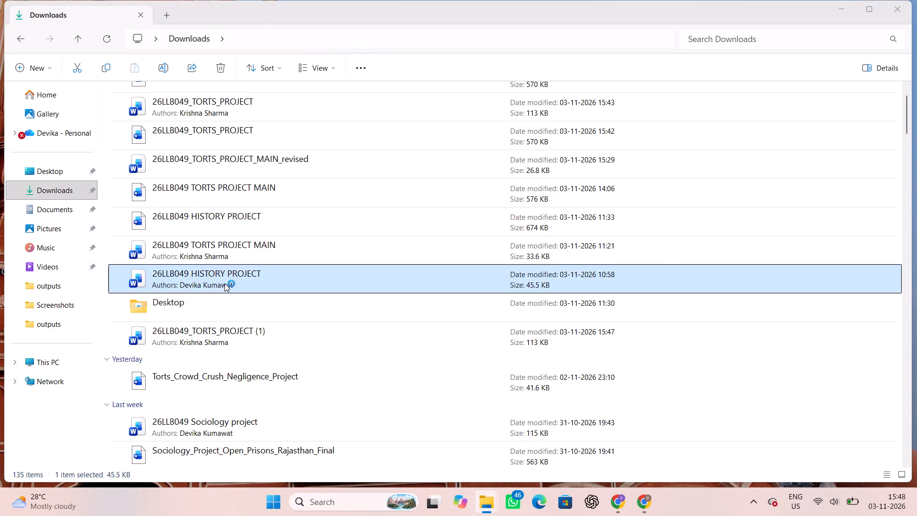
scroll(350, 299, "down", 1)
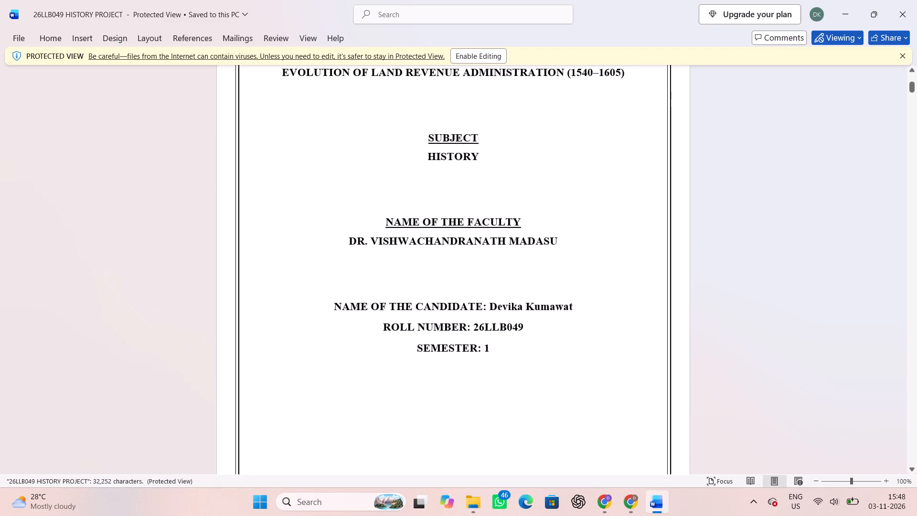
scroll(350, 299, "down", 4)
scroll(350, 299, "right", 5)
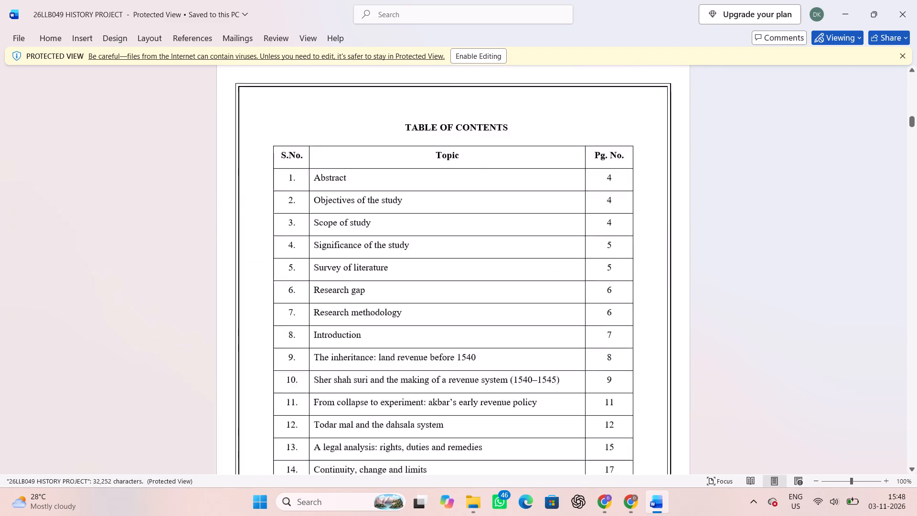
scroll(350, 299, "right", 1)
scroll(350, 299, "down", 2)
scroll(350, 299, "up", 1)
scroll(350, 299, "down", 1)
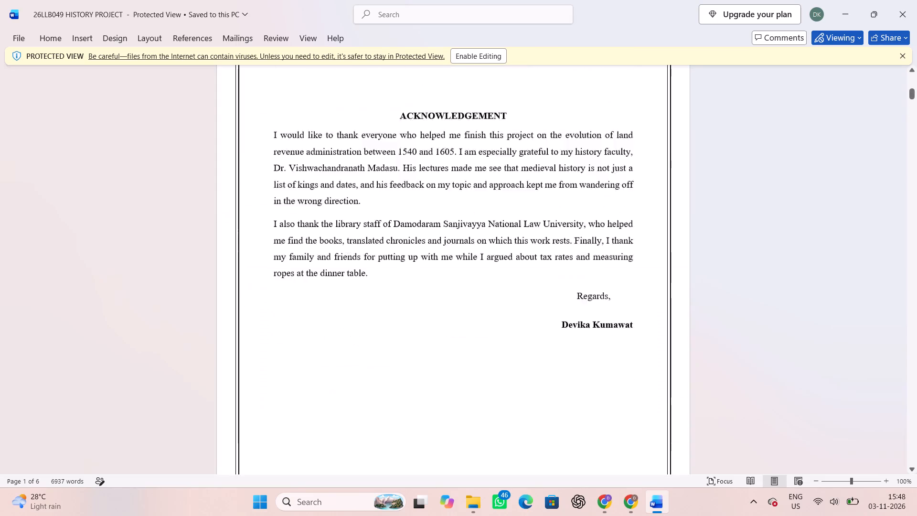
scroll(350, 299, "down", 4)
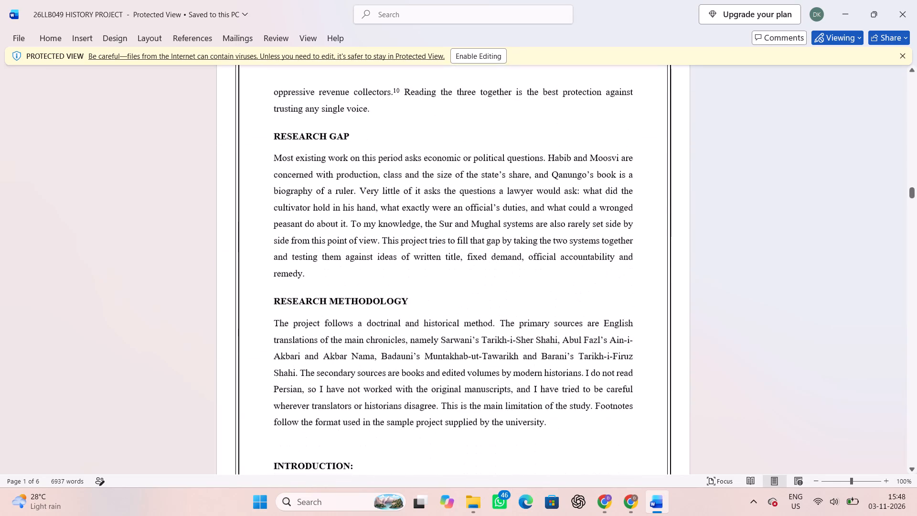
scroll(350, 299, "down", 3)
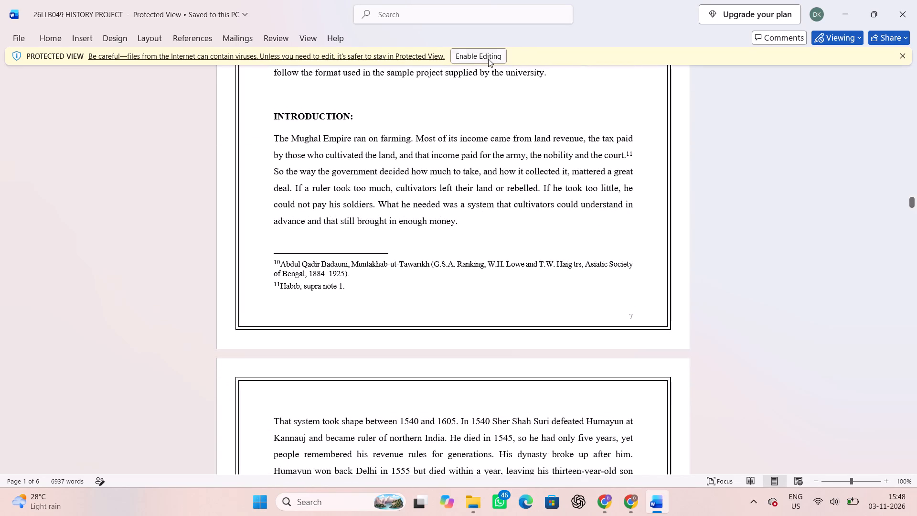
Enable editing for the 45.5 KB 26LLB049 HISTORY PROJECT document and close it.
left_click(482, 61)
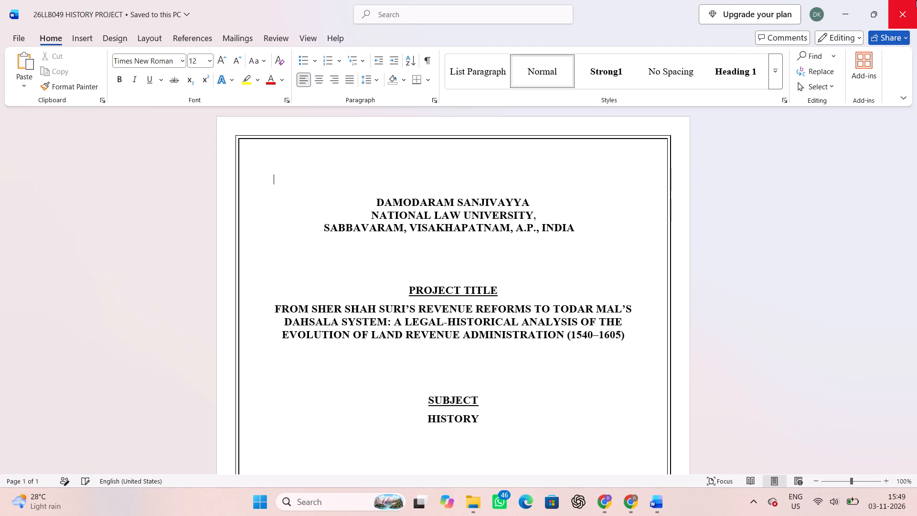
left_click(916, 0)
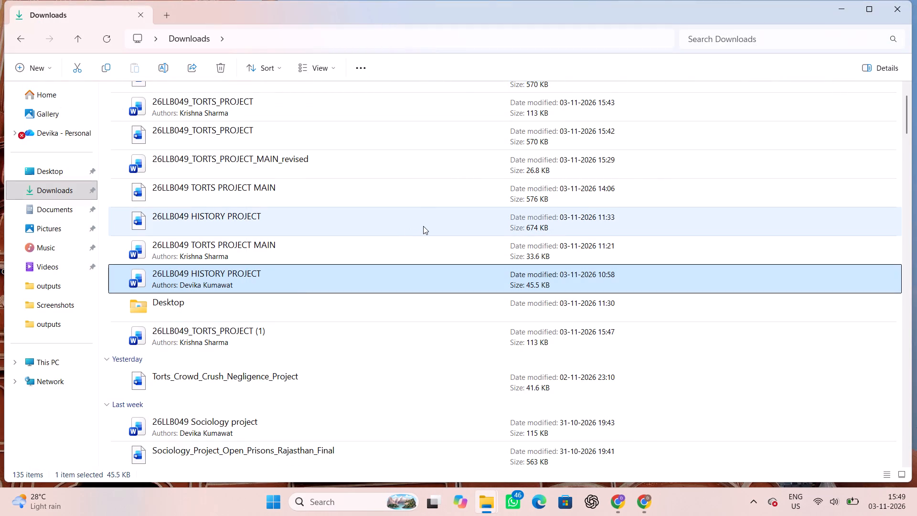
scroll(322, 279, "up", 1)
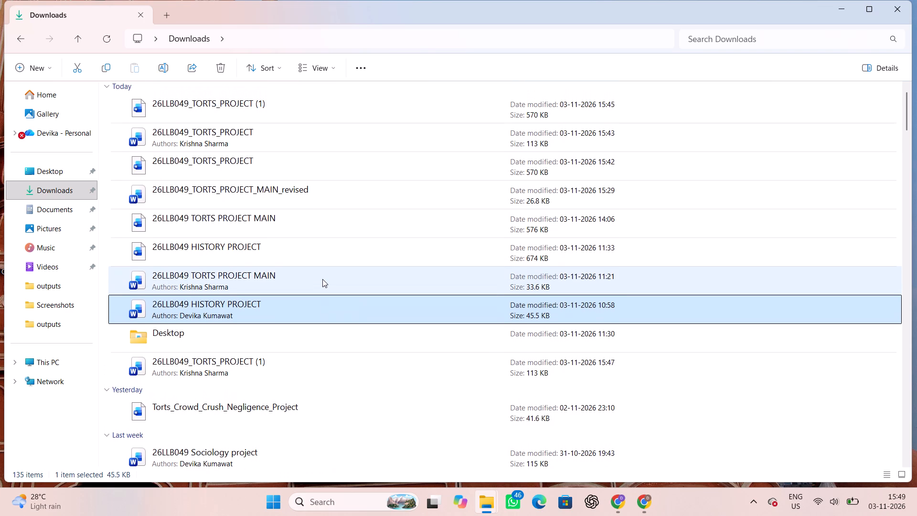
scroll(322, 279, "up", 1)
scroll(322, 279, "down", 2)
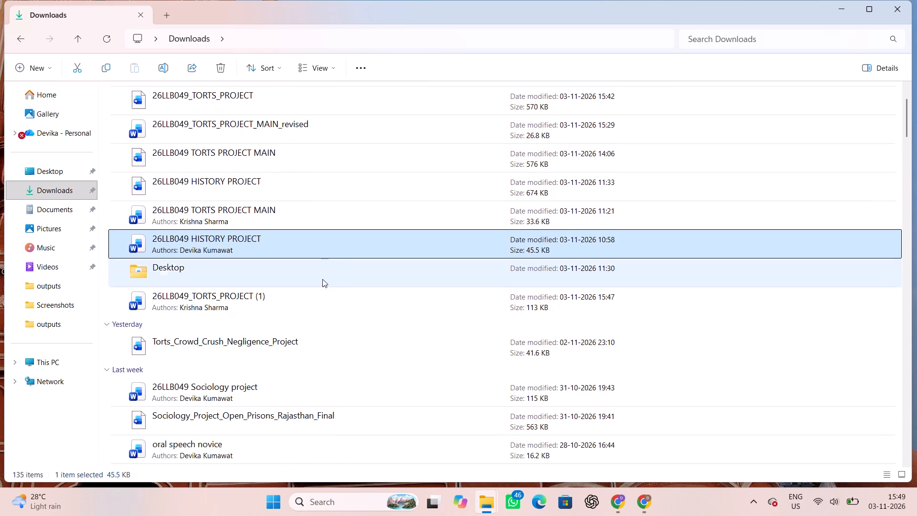
scroll(322, 279, "down", 1)
scroll(322, 279, "up", 1)
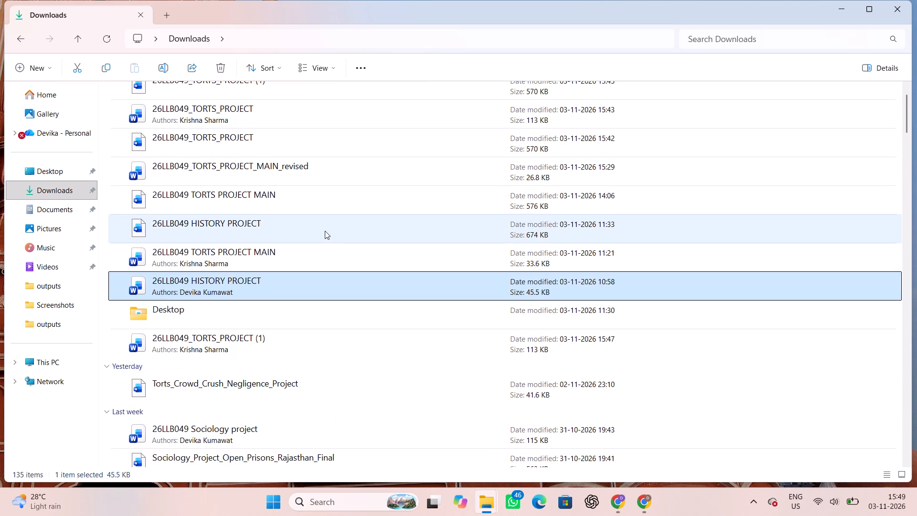
double_click(325, 231)
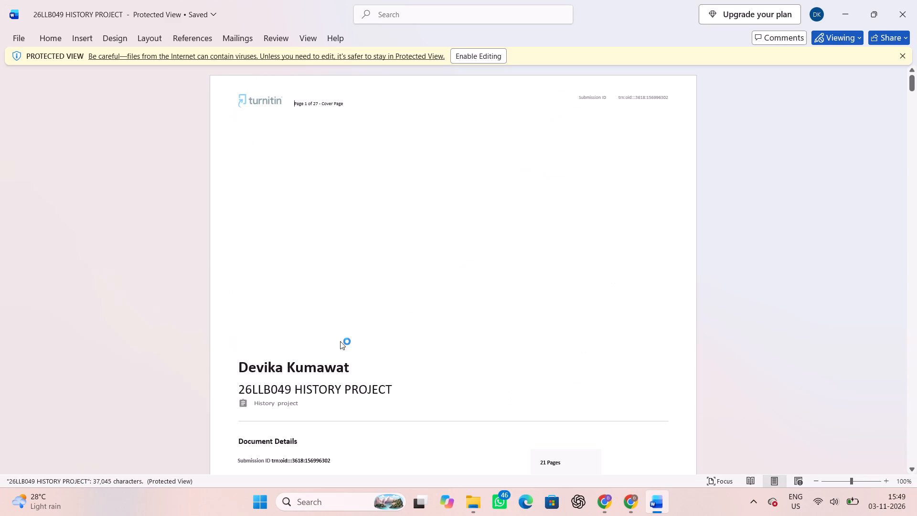
scroll(288, 347, "down", 2)
scroll(288, 347, "up", 1)
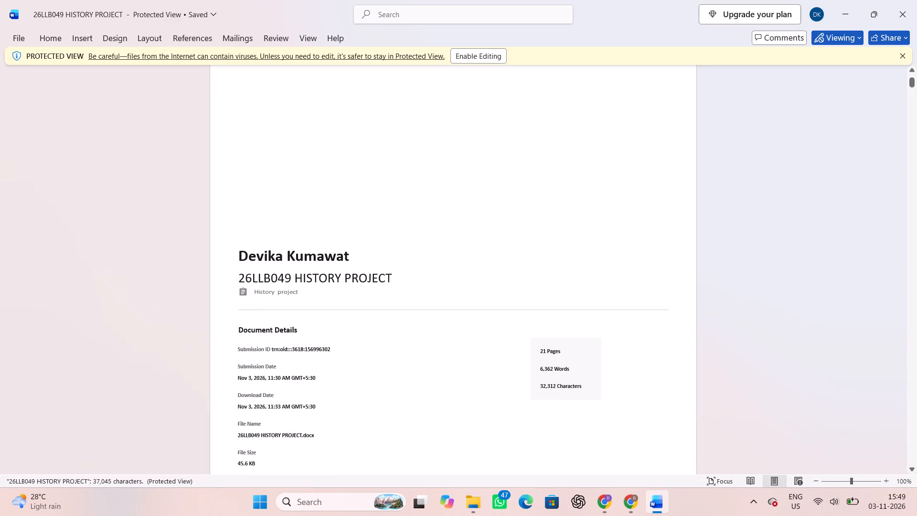
Try to enable editing for the history project's Turnitin report and close the file.
left_click(484, 54)
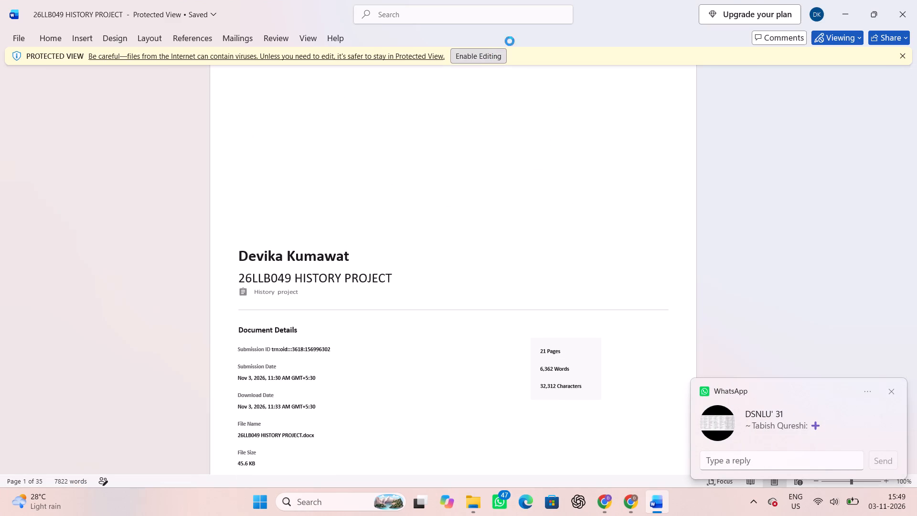
left_click(902, 18)
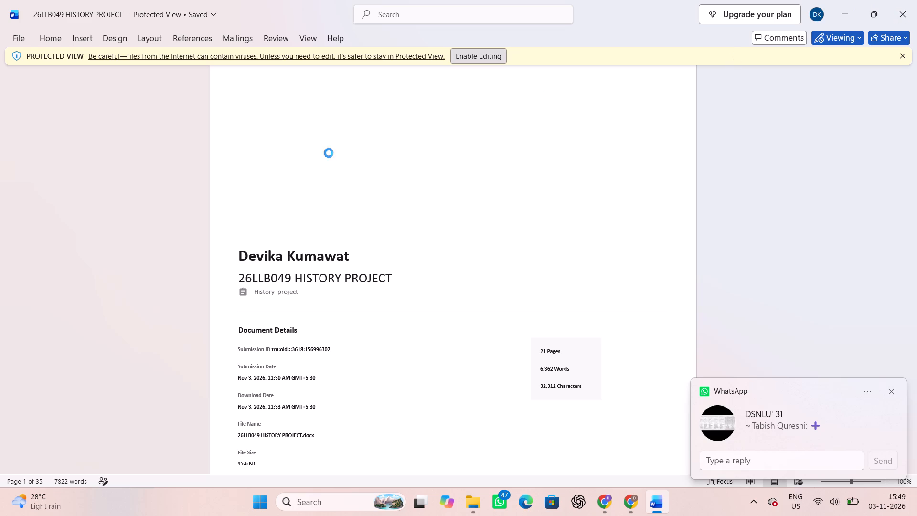
scroll(260, 184, "up", 4)
scroll(896, 0, "up", 9)
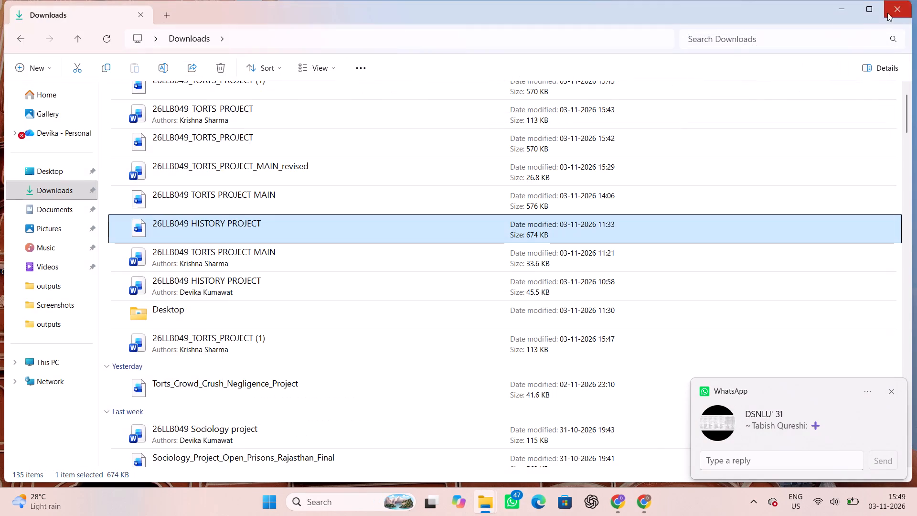
double_click(169, 279)
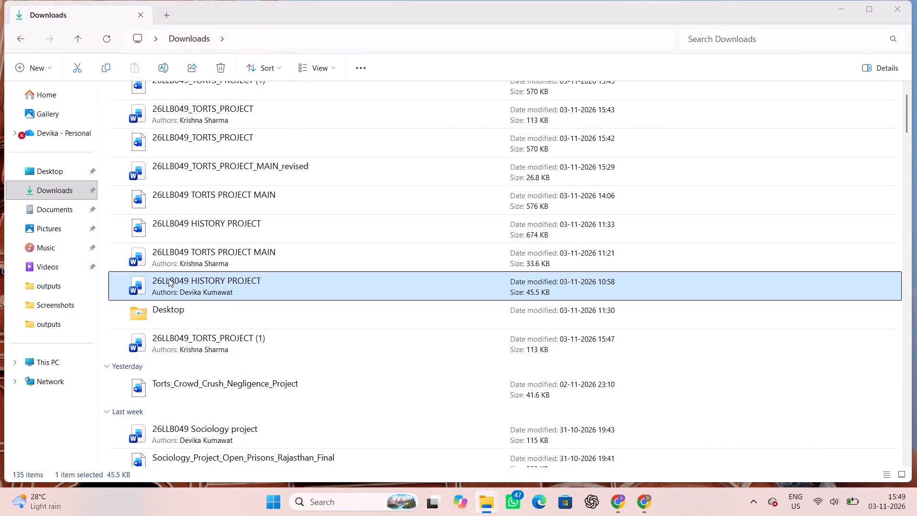
scroll(253, 341, "down", 8)
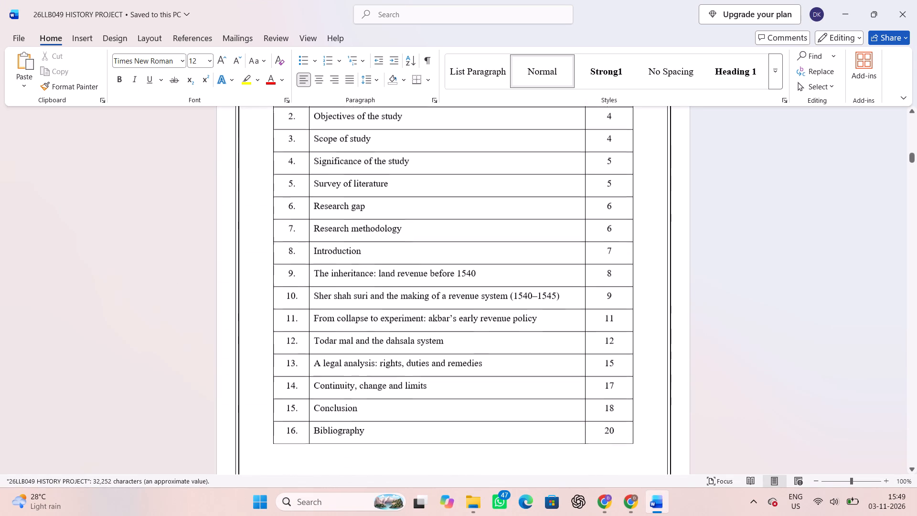
scroll(253, 341, "down", 2)
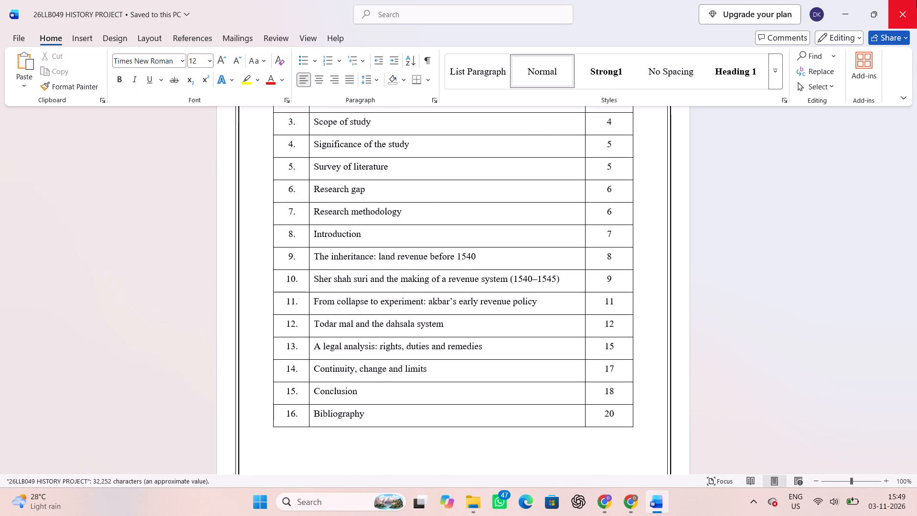
left_click(916, 0)
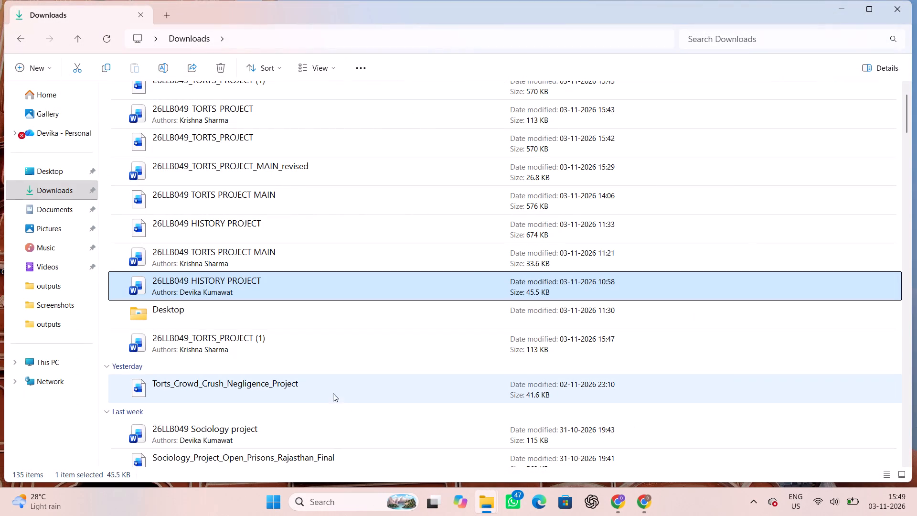
left_click(239, 218)
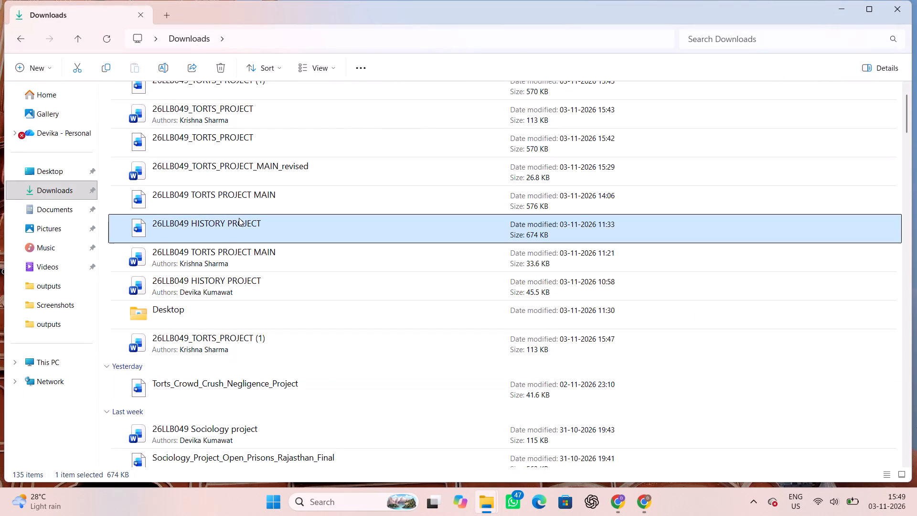
right_click(239, 218)
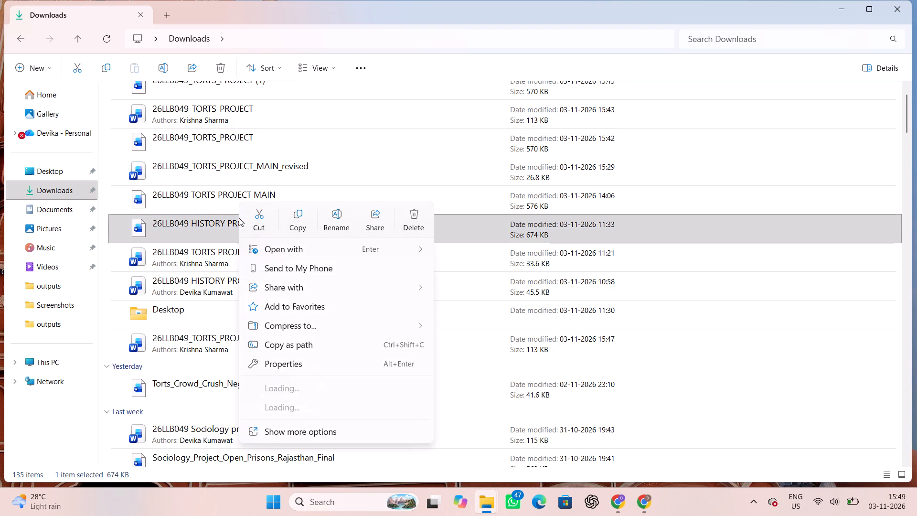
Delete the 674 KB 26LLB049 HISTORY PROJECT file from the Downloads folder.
left_click(417, 221)
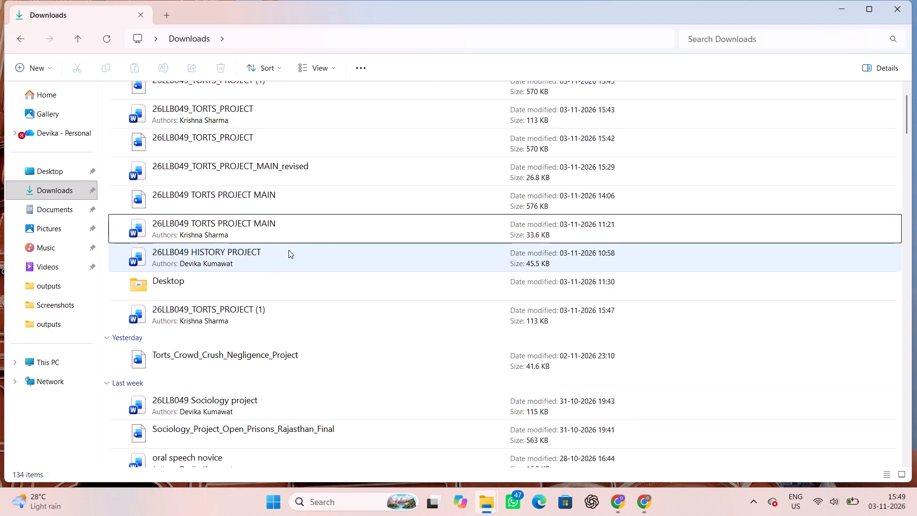
right_click(322, 230)
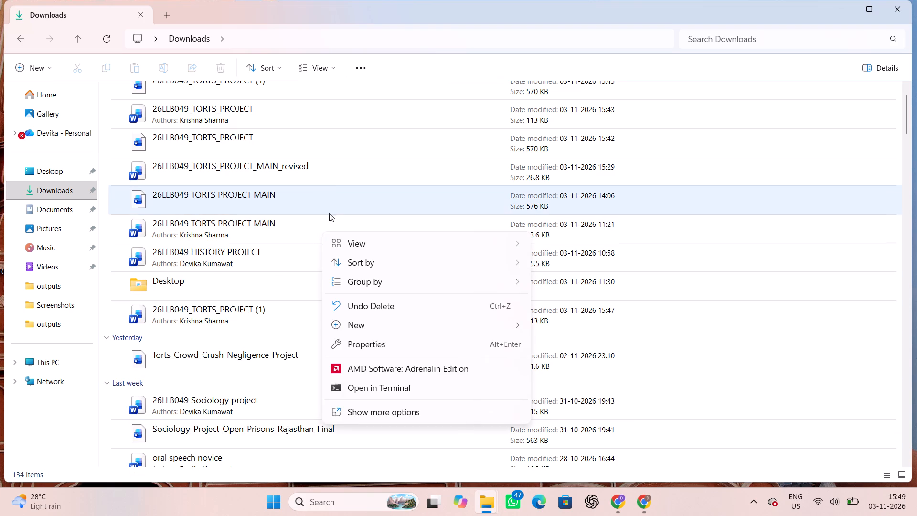
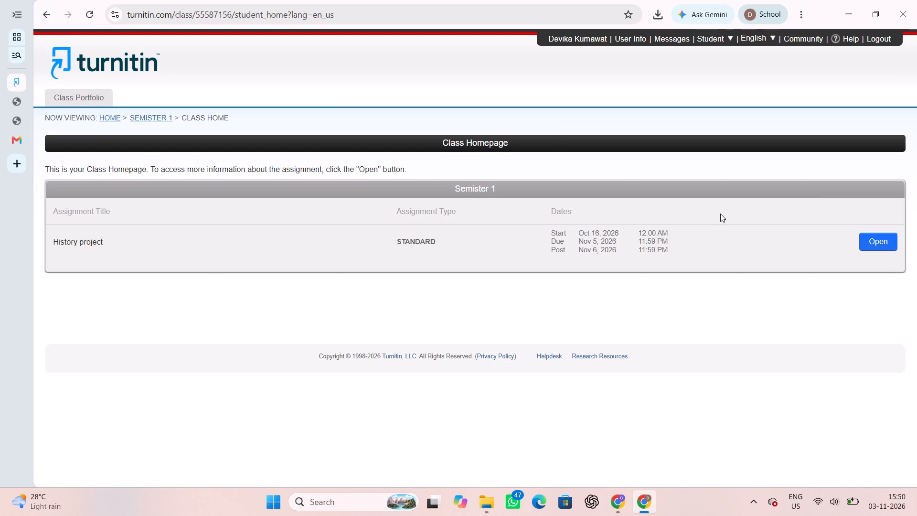
Open the History project assignment from the Semister 1 class homepage on Turnitin.
left_click(874, 238)
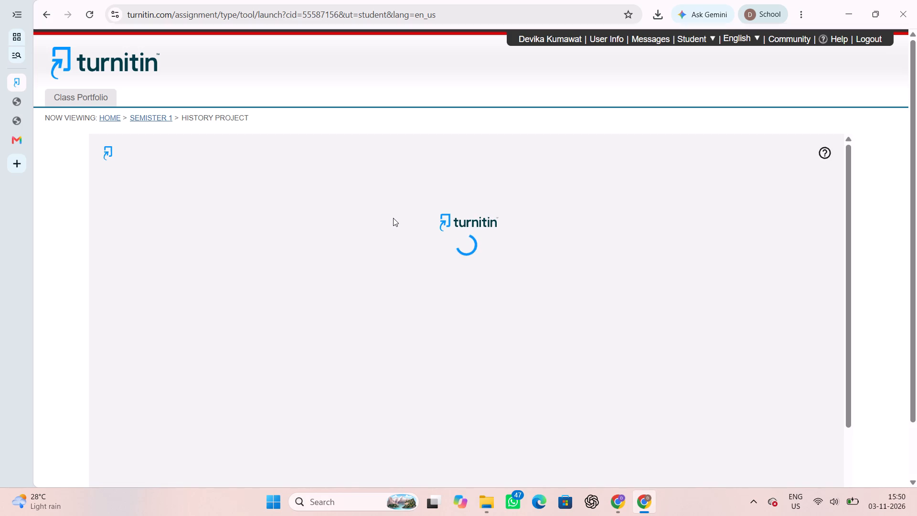
scroll(393, 218, "down", 3)
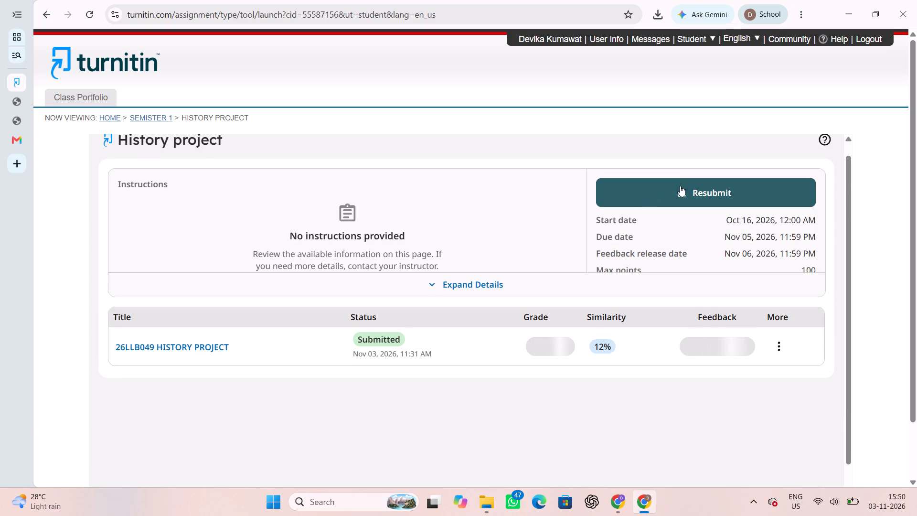
left_click(697, 193)
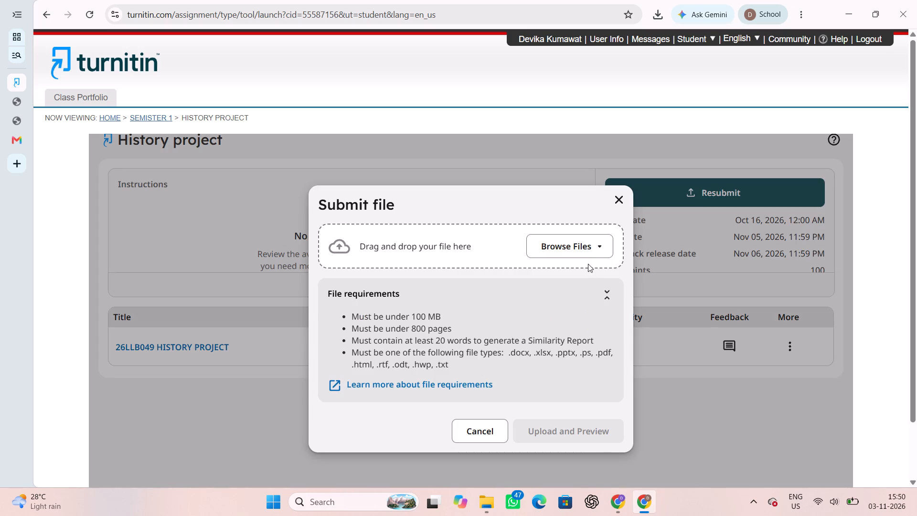
left_click(587, 249)
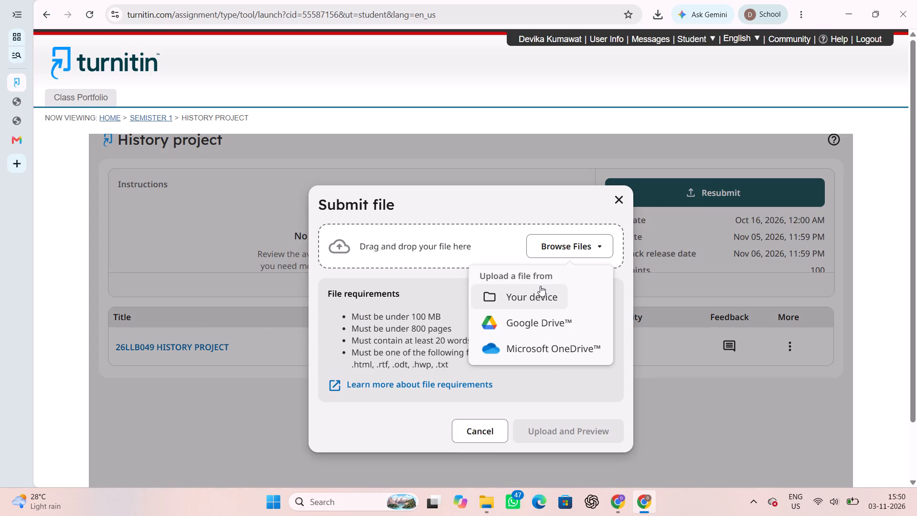
left_click(539, 286)
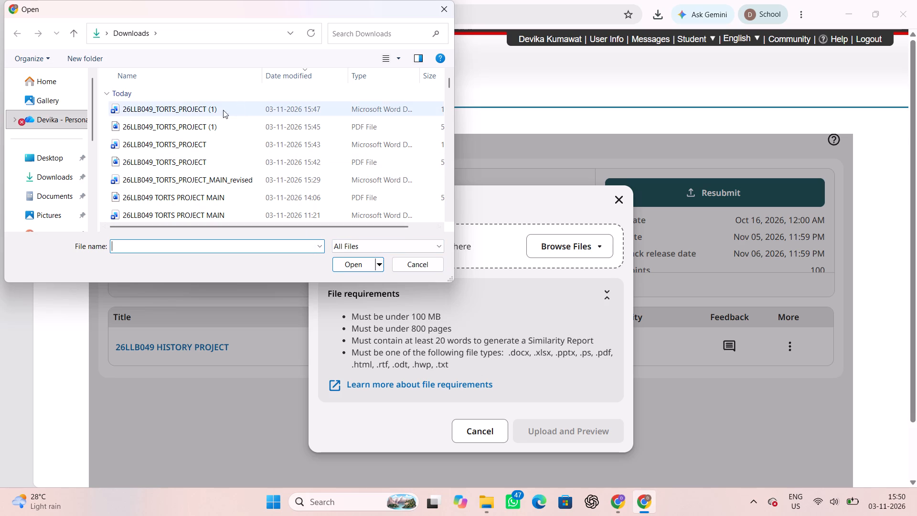
scroll(181, 196, "down", 1)
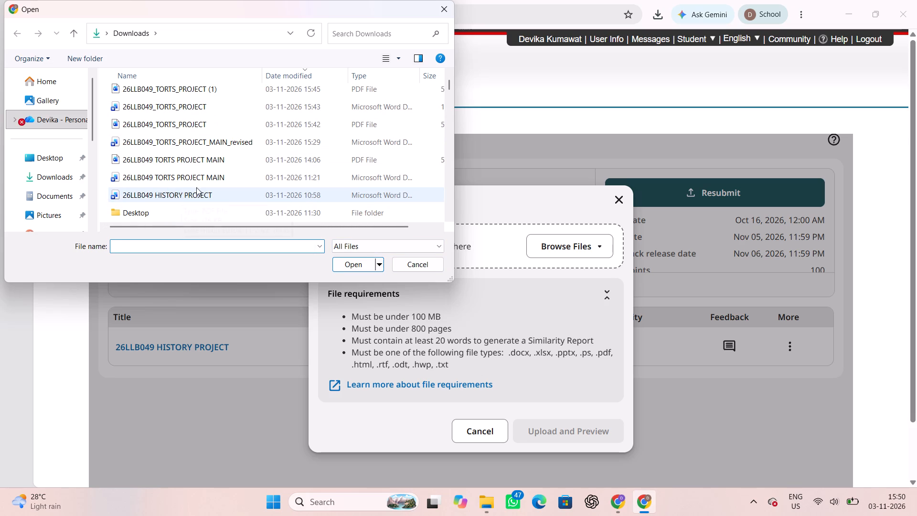
left_click(196, 188)
left_click(363, 263)
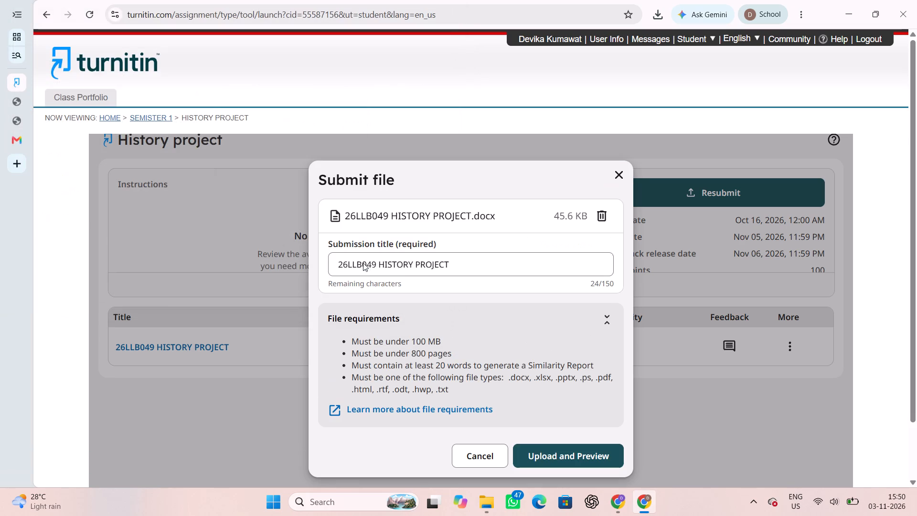
left_click(558, 459)
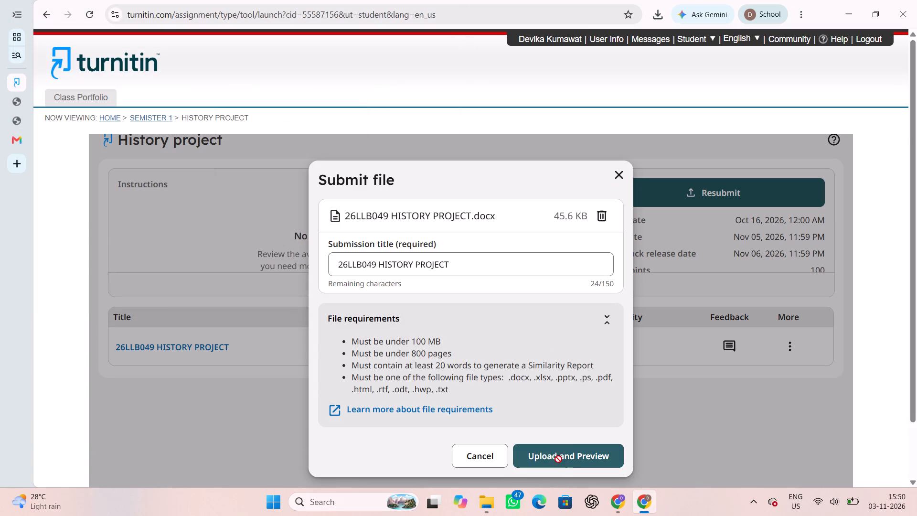
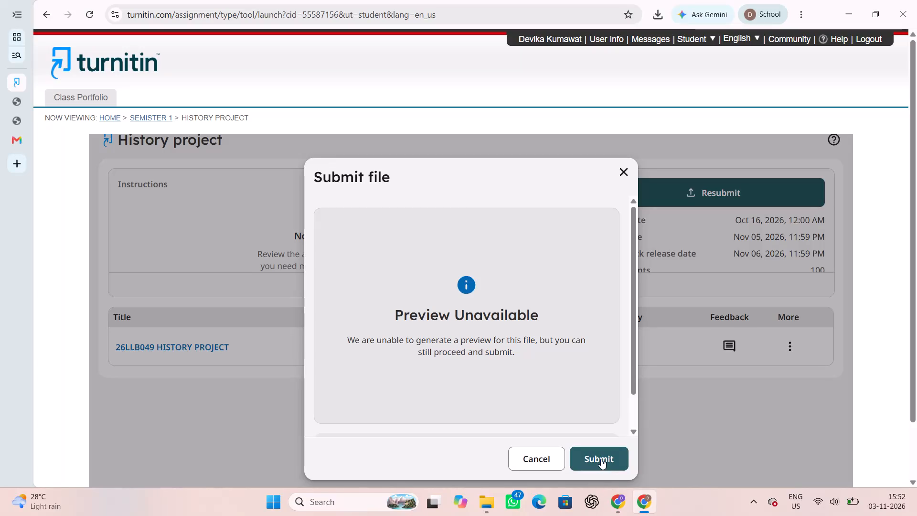
Submit the uploaded history project file to the History project assignment without a preview.
left_click(601, 459)
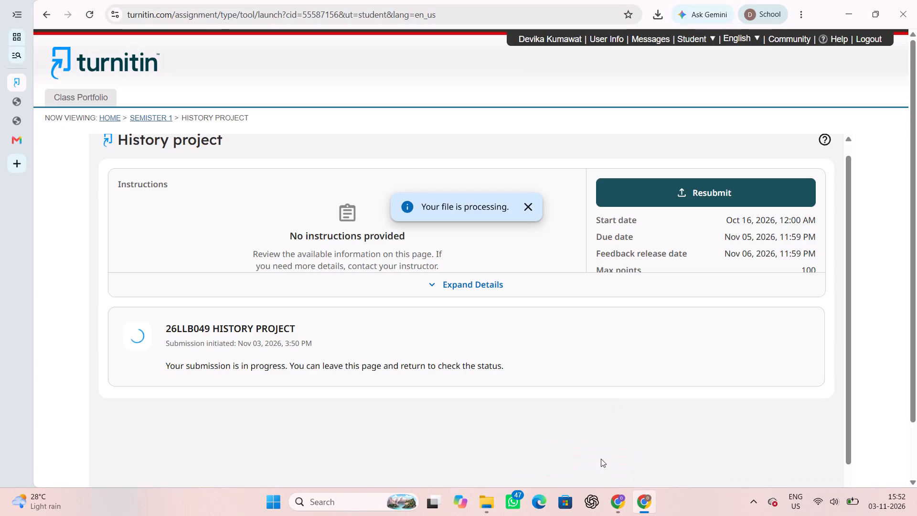
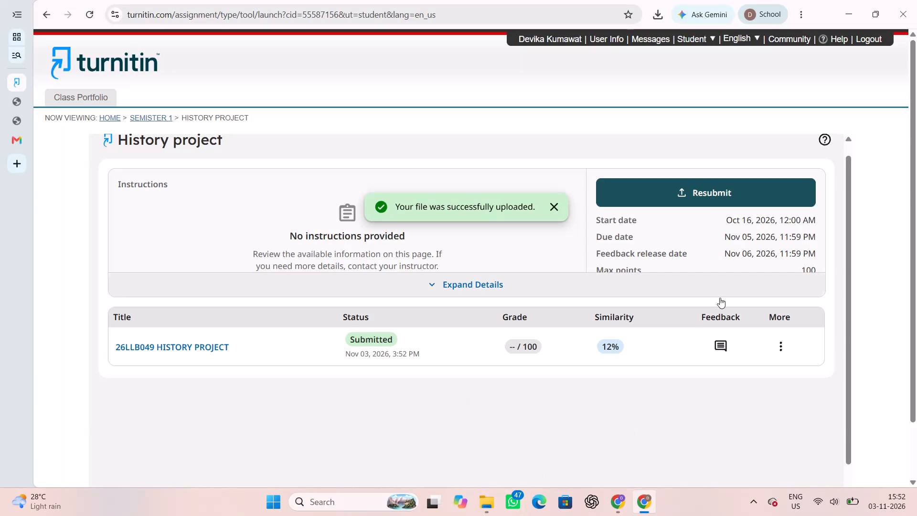
Open the submitted history project's similarity view and download its Similarity Report.
left_click(778, 345)
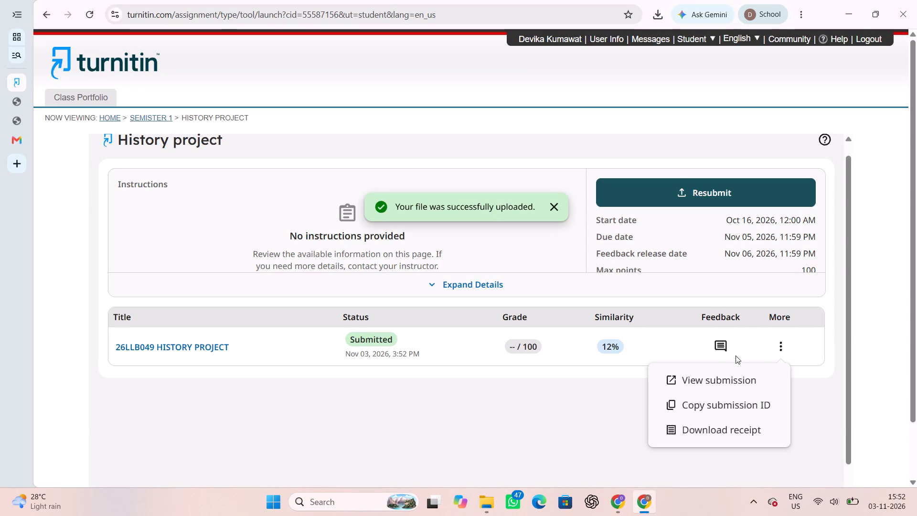
left_click(714, 372)
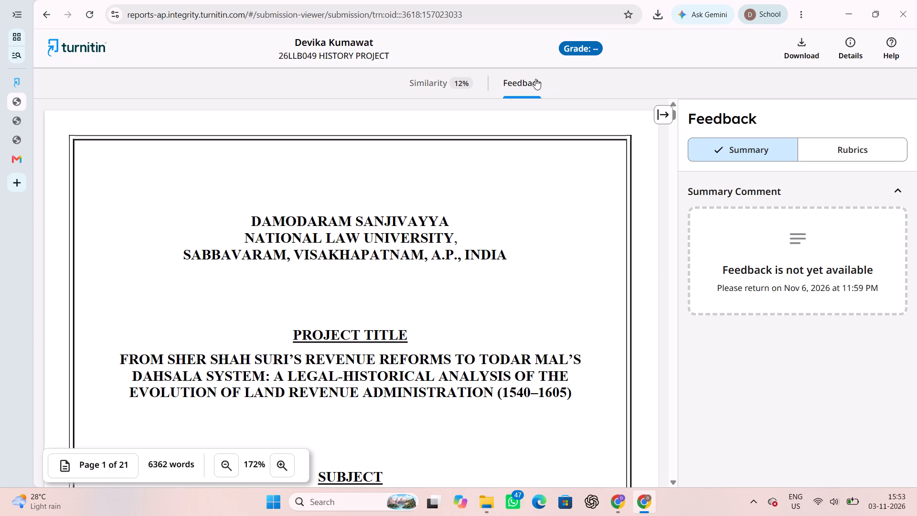
left_click(461, 86)
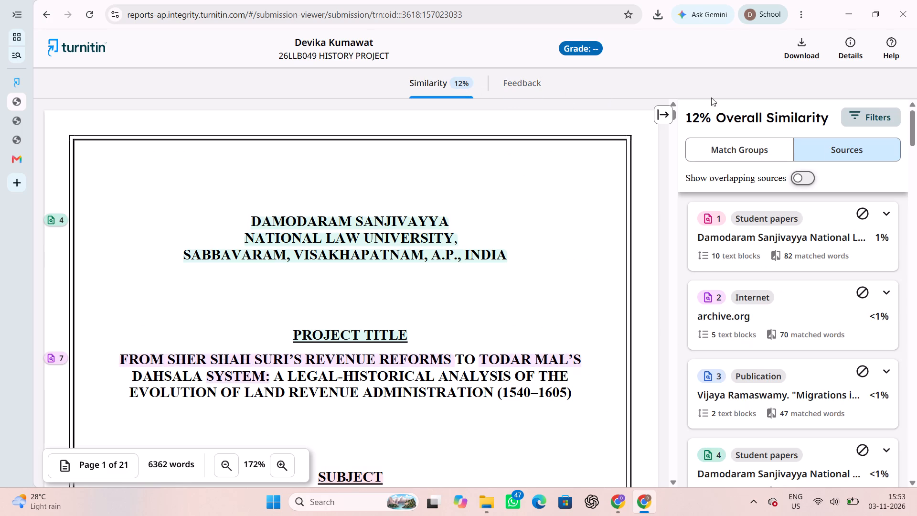
left_click(810, 52)
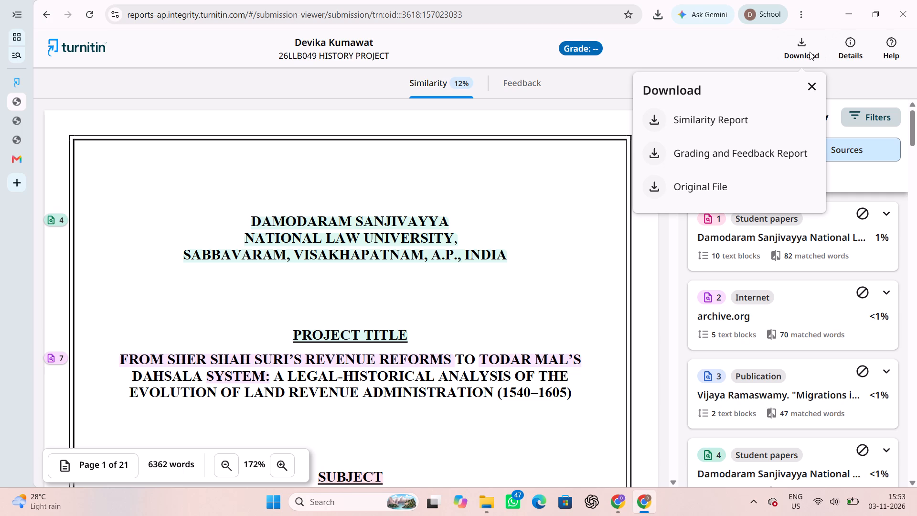
left_click(762, 112)
left_click(742, 120)
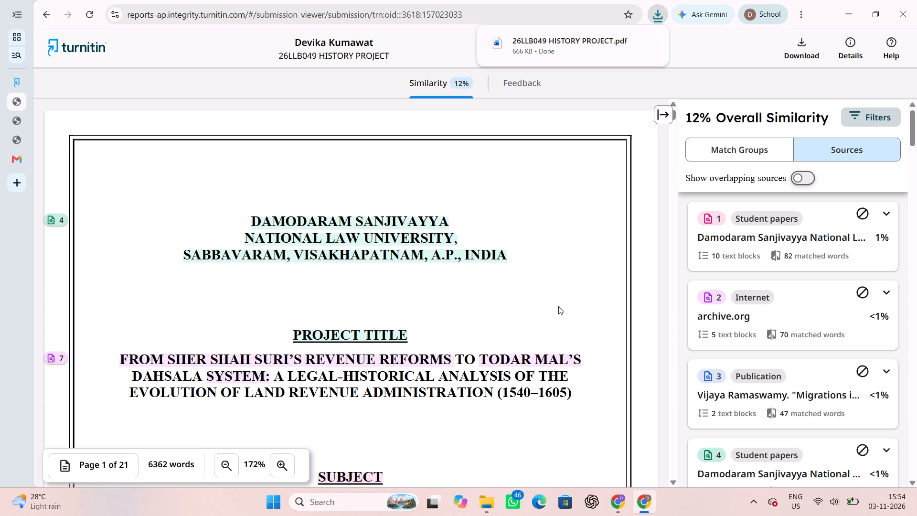
Open the downloaded report and copy the Integrity Overview block on page 2 as an image using Google Lens.
left_click(588, 44)
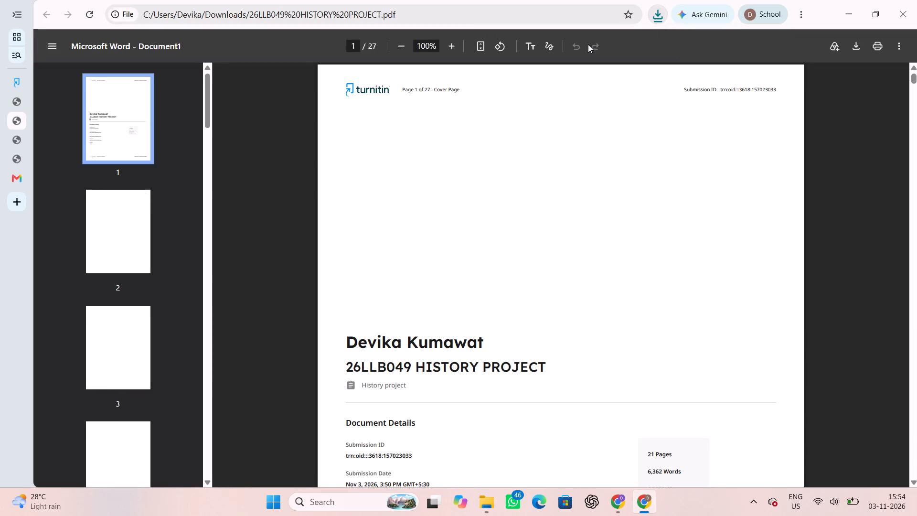
scroll(341, 382, "down", 6)
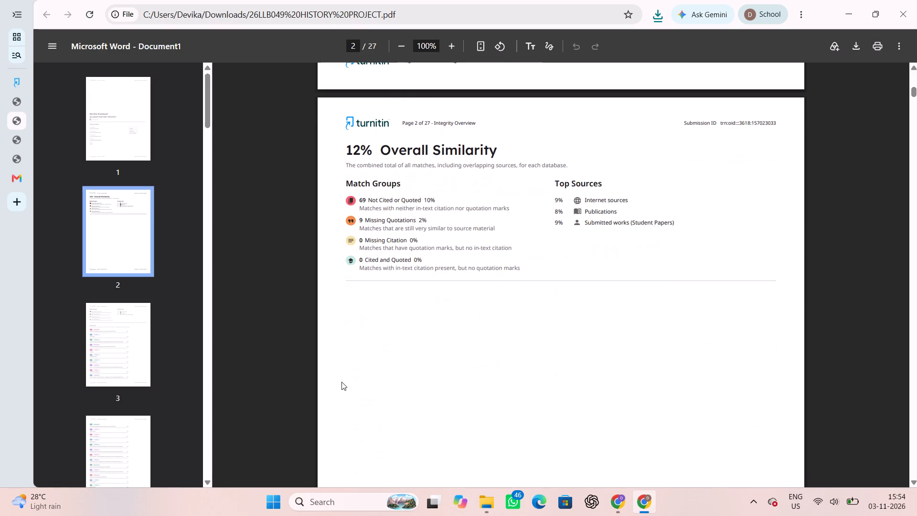
right_click(420, 136)
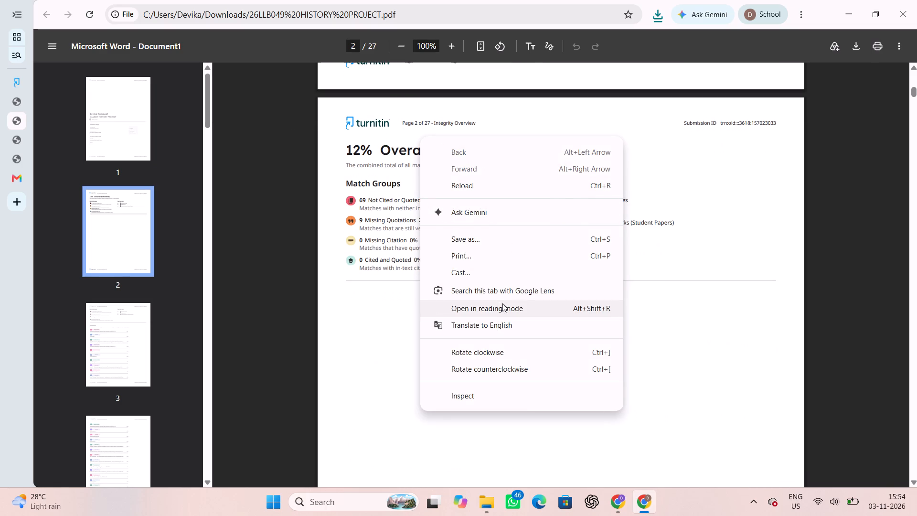
left_click(496, 297)
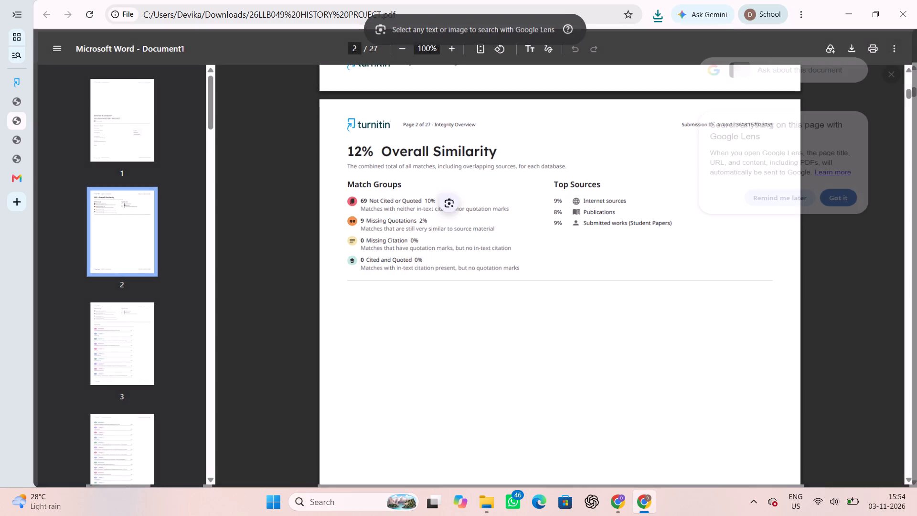
left_click_drag(324, 103, 504, 170)
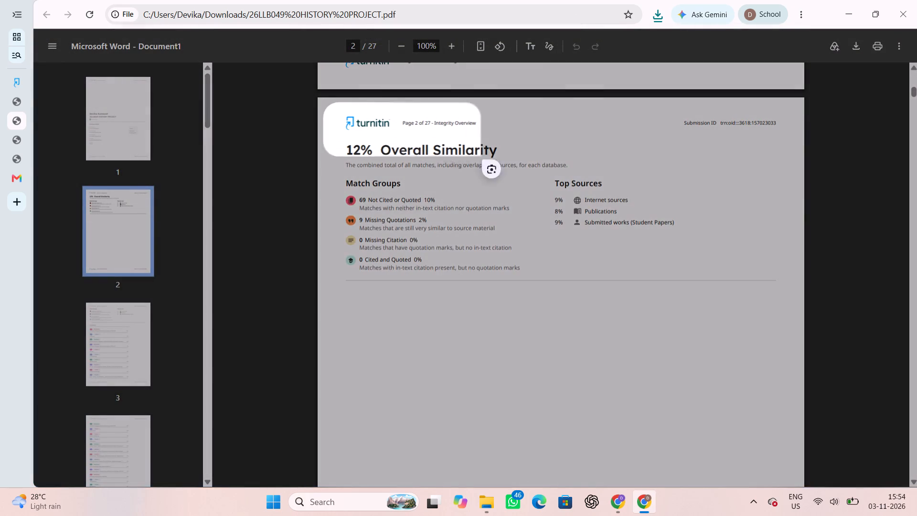
left_click_drag(504, 170, 746, 347)
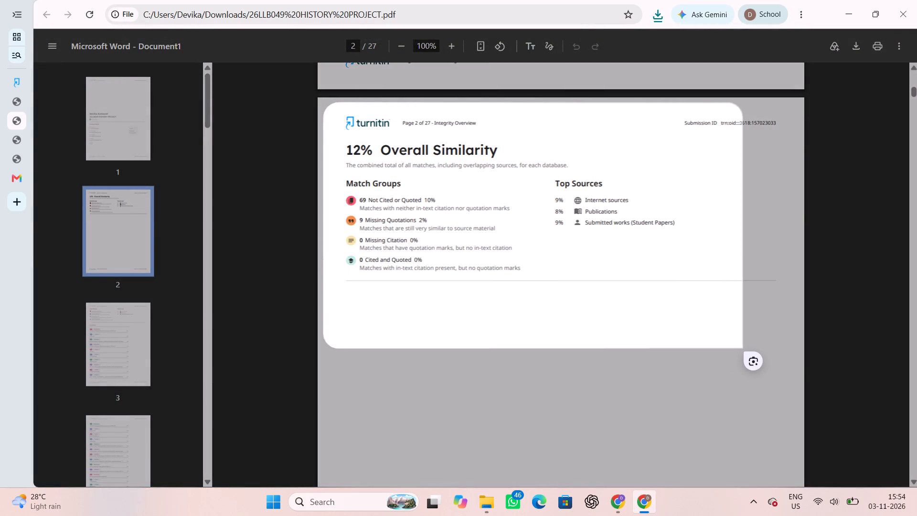
left_click_drag(746, 347, 801, 334)
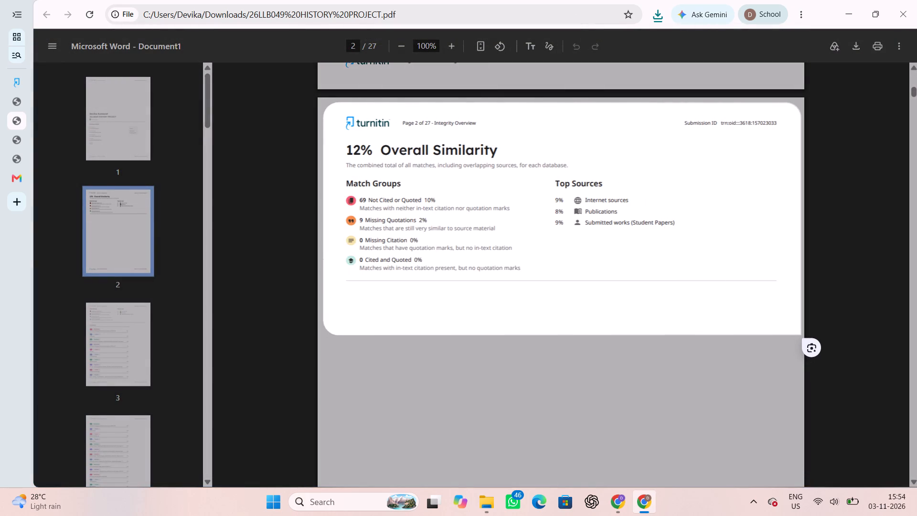
left_click_drag(801, 334, 790, 342)
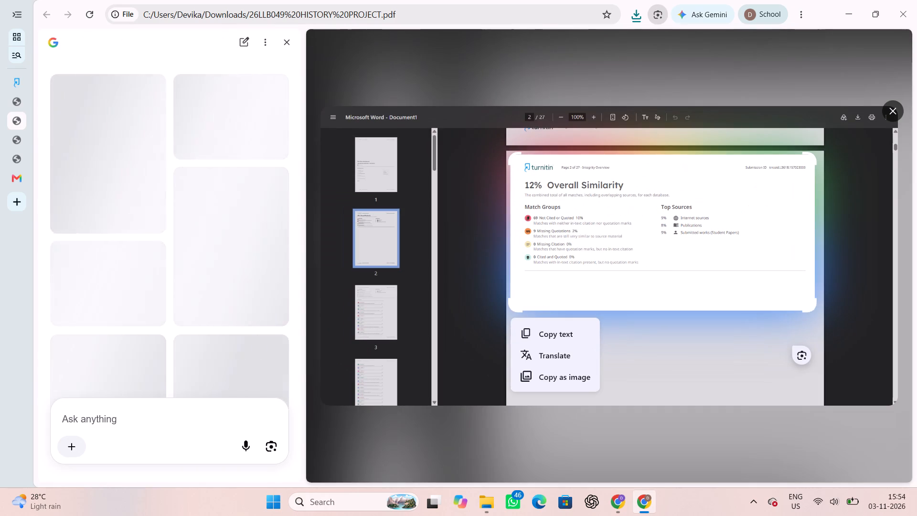
left_click(569, 371)
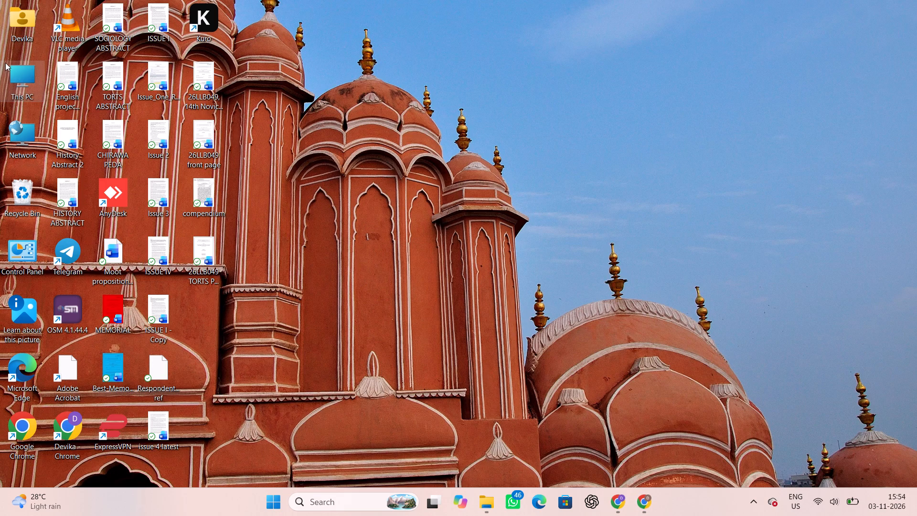
double_click(5, 69)
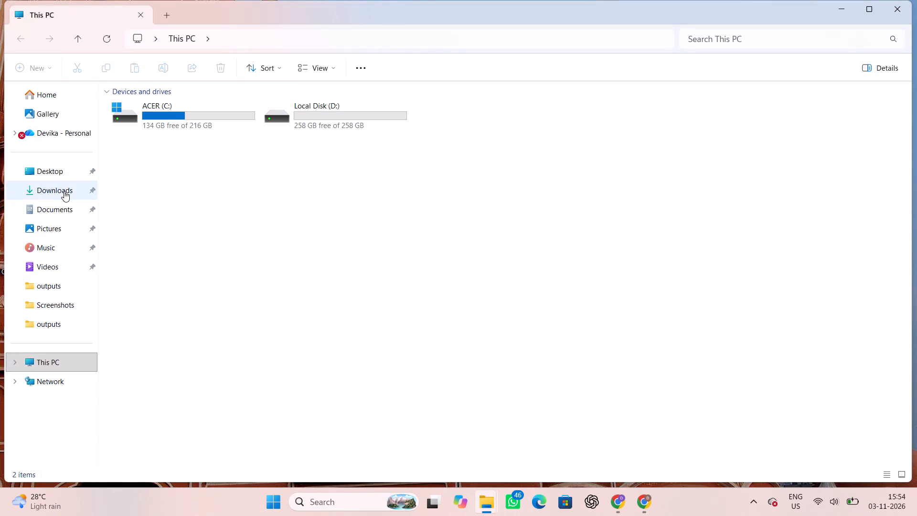
left_click(64, 191)
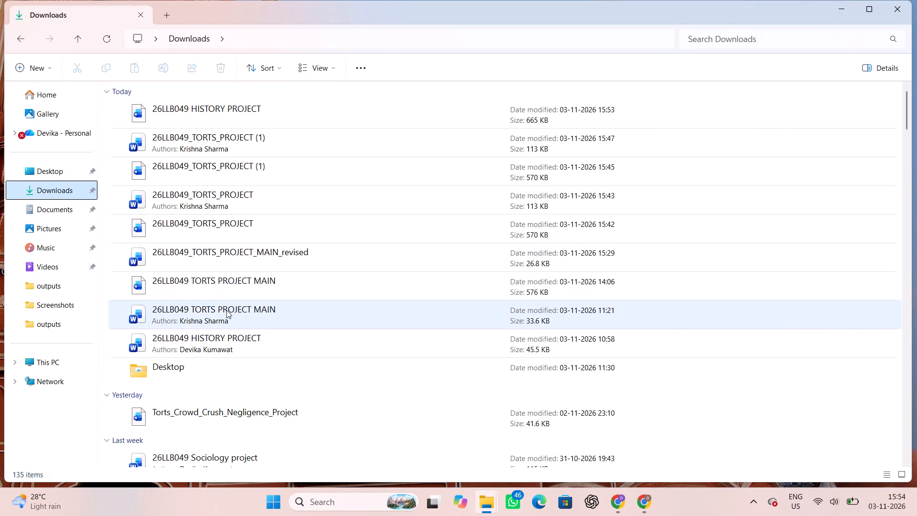
double_click(218, 333)
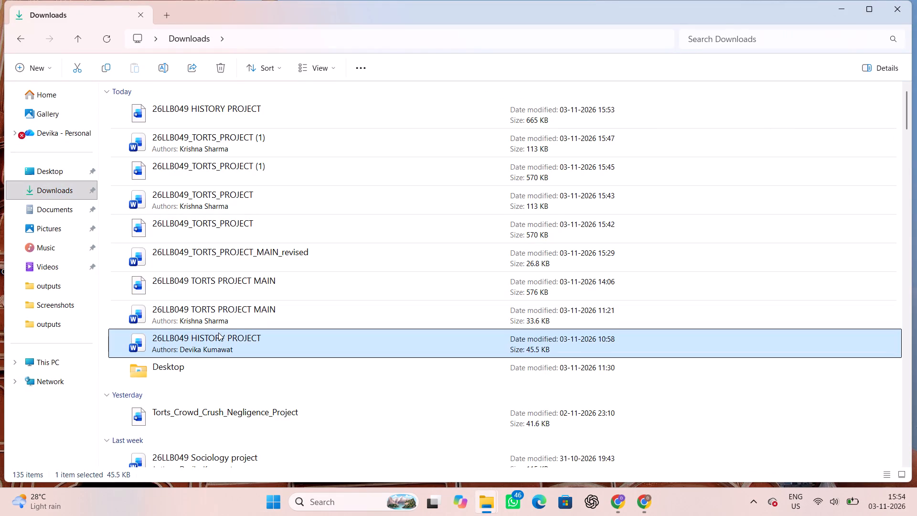
Insert blank lines before the ACKNOWLEDGEMENT heading to push it to the following page, leaving an empty page after the cover.
scroll(373, 327, "down", 1)
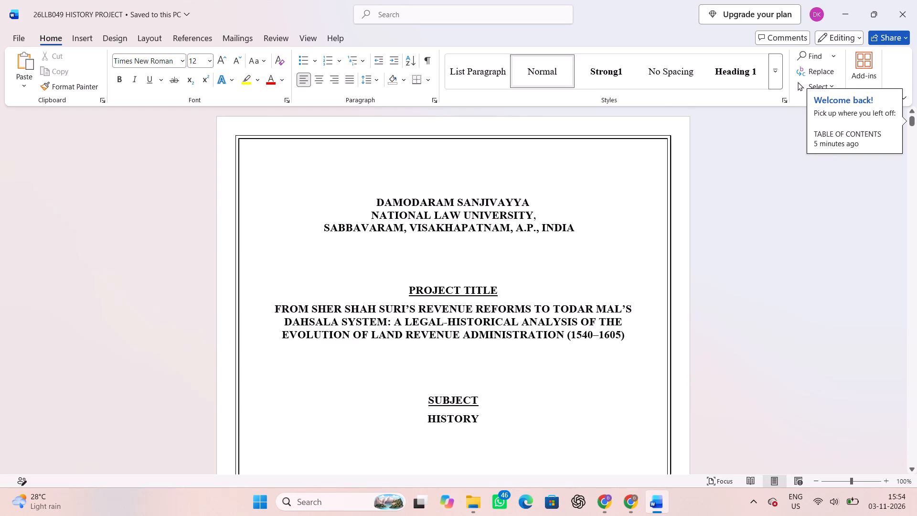
scroll(373, 327, "down", 4)
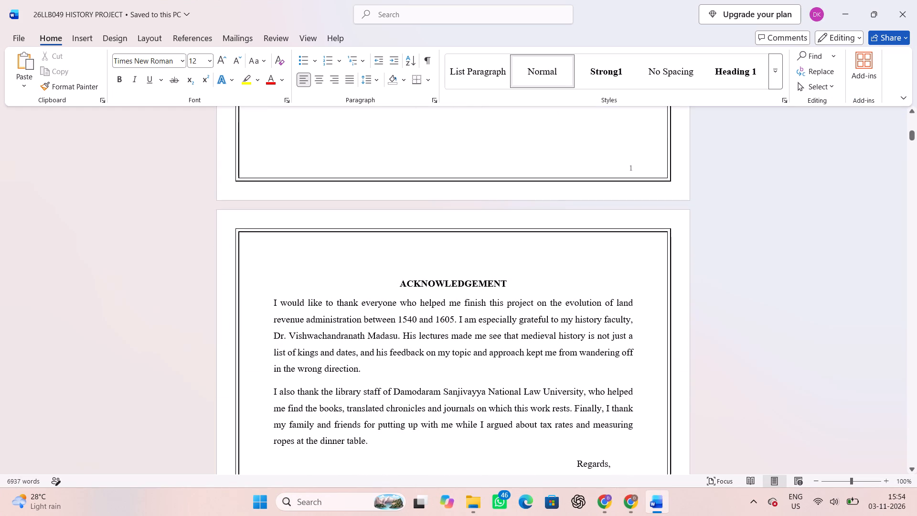
left_click(404, 279)
key("Left")
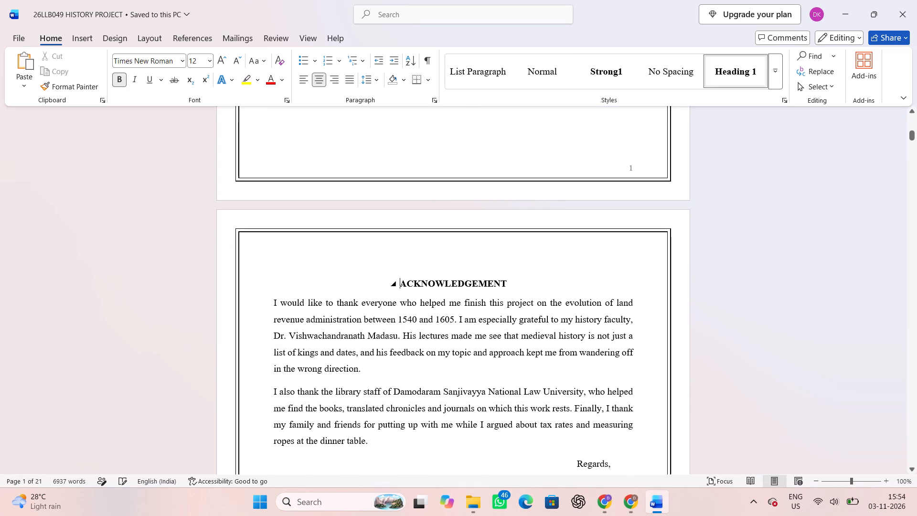
key("Return")
key("Return")
key("Return")
key("Return")
key("Return")
key("Return")
key("Return")
key("Return")
key("Return")
key("Return")
key("Return")
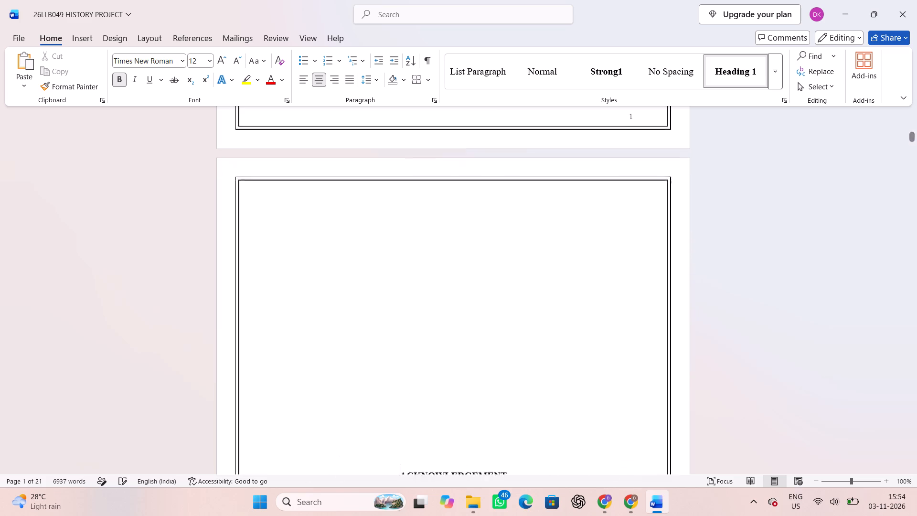
key("Return")
key("Return")
key("Return")
key("Return")
key("Return")
key("Return")
key("Return")
key("Return")
key("Return")
key("Return")
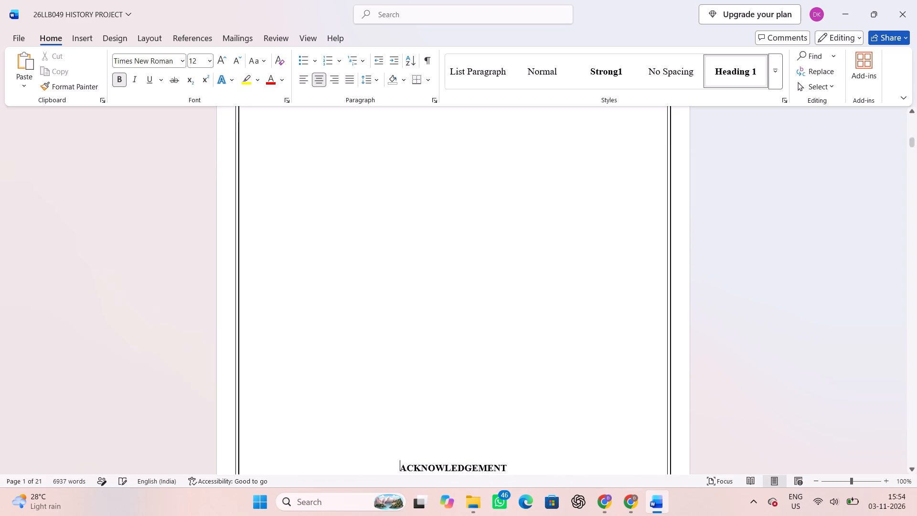
key("Return")
key("Return")
key("Return")
key("Return")
key("Return")
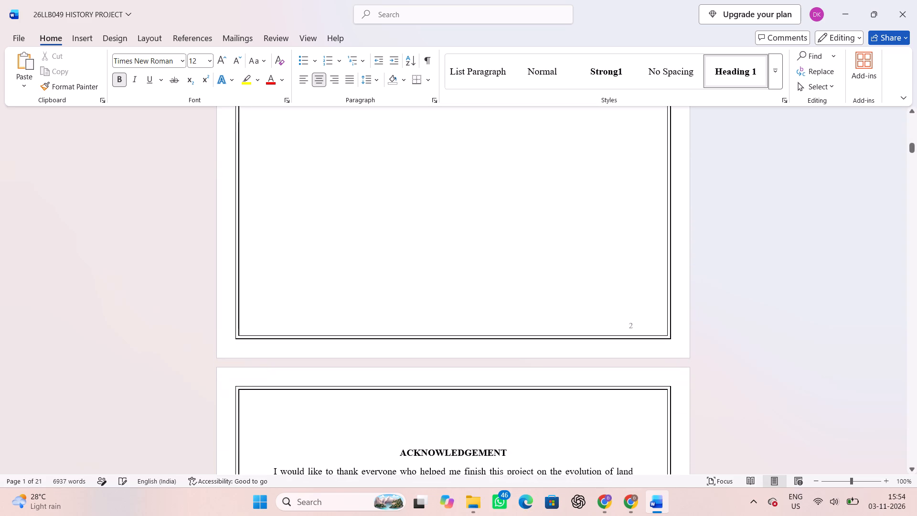
key("BackSpace")
Paste the copied similarity overview image at the top of the empty page 2.
scroll(404, 279, "up", 2)
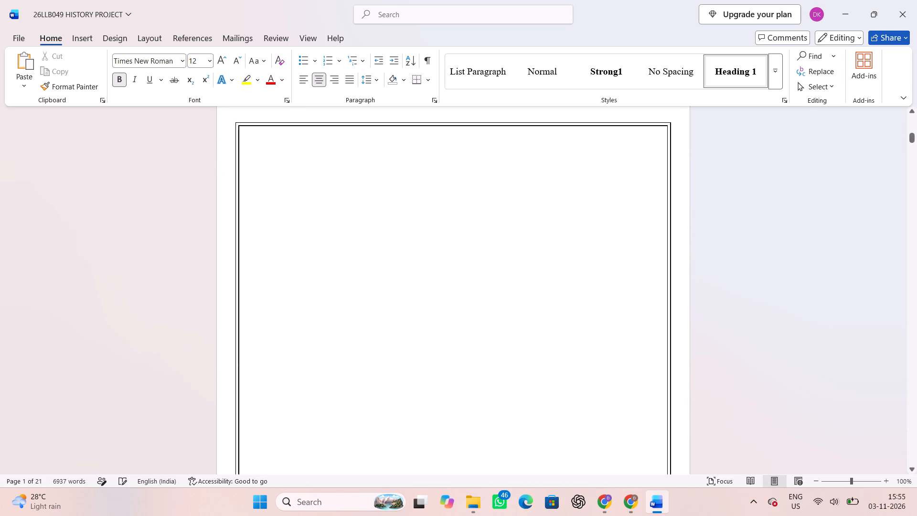
left_click(268, 157)
left_click(268, 157)
key("ctrl+v")
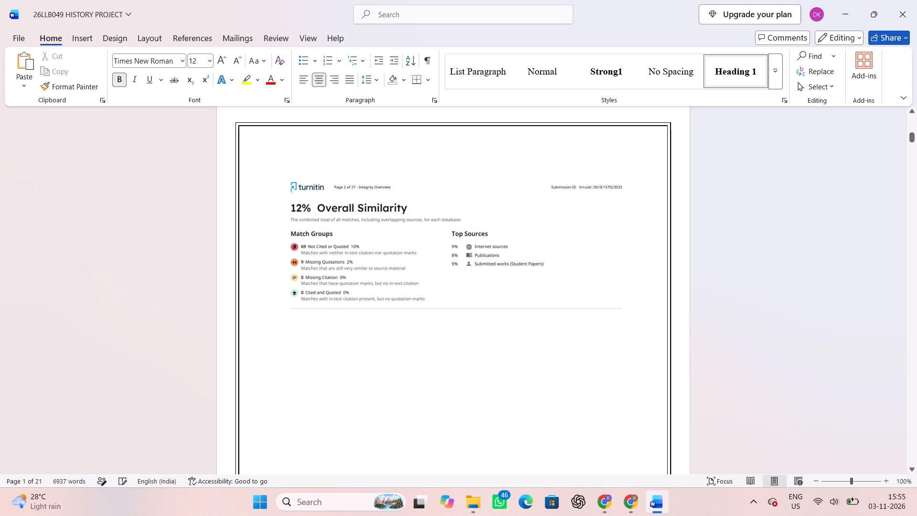
Resize the pasted similarity overview image, making it taller and slightly wider within the page border.
left_click(468, 259)
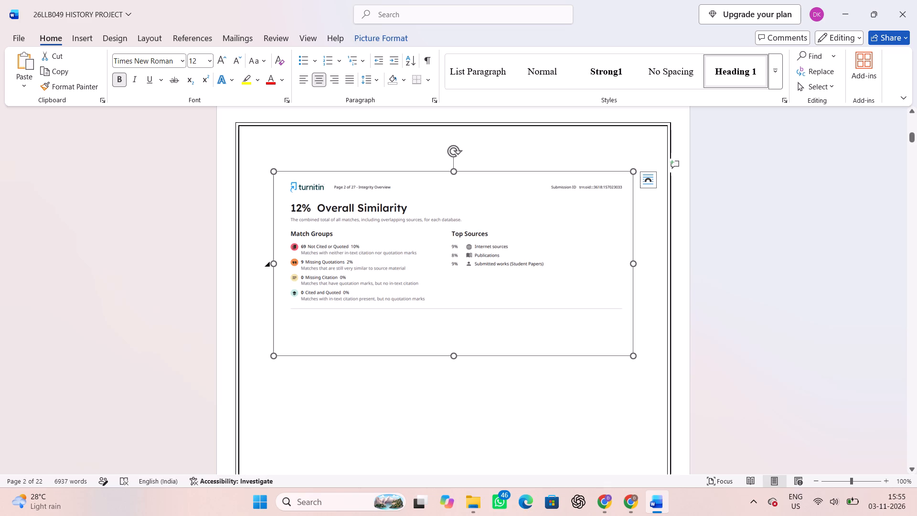
left_click_drag(452, 360, 453, 392)
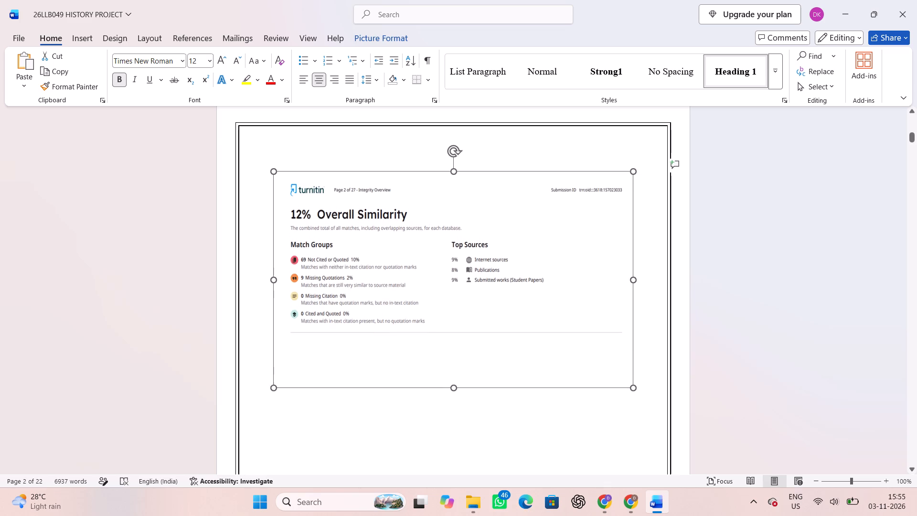
left_click_drag(453, 392, 466, 428)
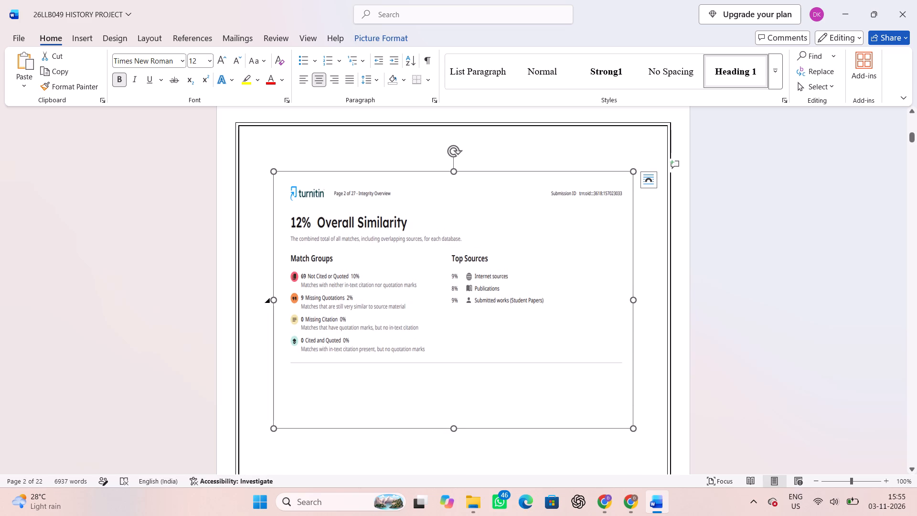
left_click_drag(270, 301, 257, 299)
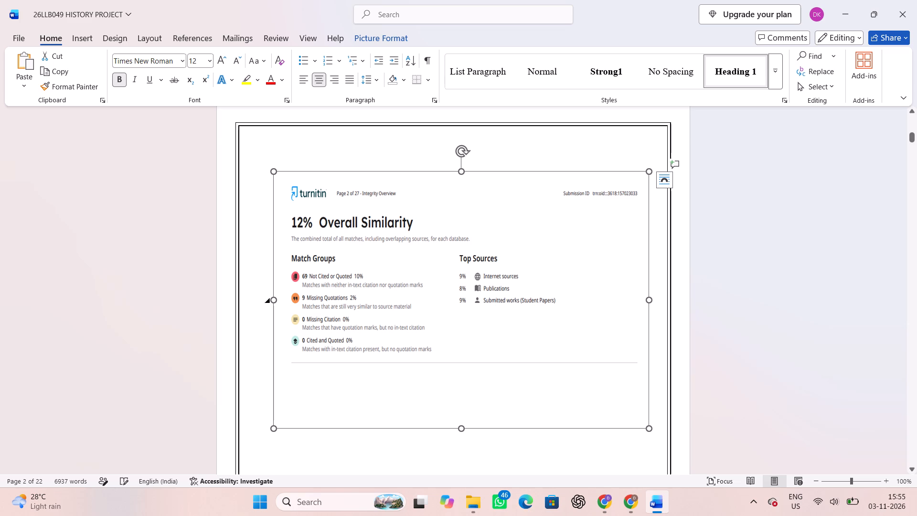
left_click_drag(465, 170, 453, 157)
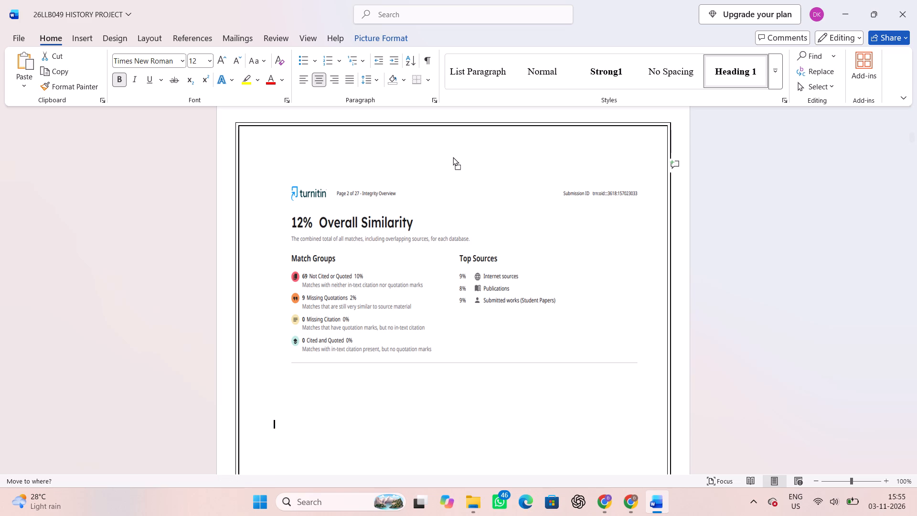
left_click_drag(453, 157, 445, 157)
left_click_drag(445, 186, 409, 187)
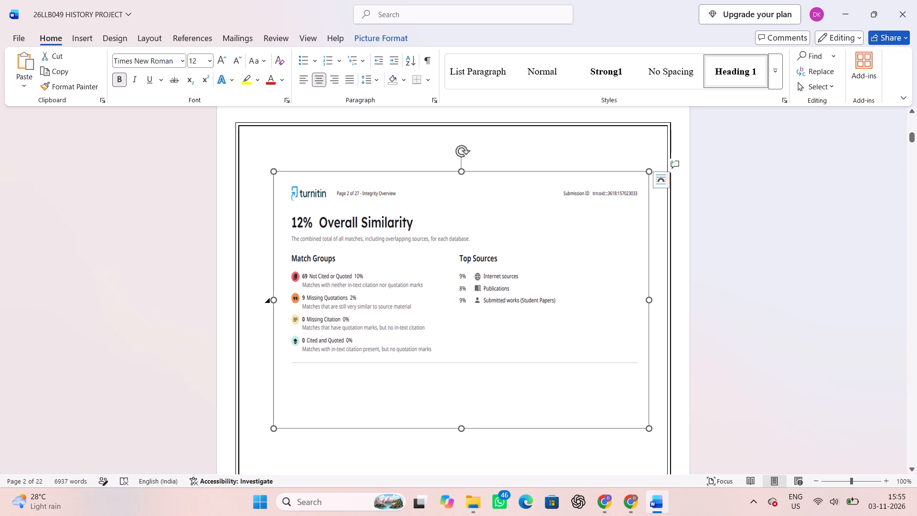
left_click_drag(461, 168, 424, 176)
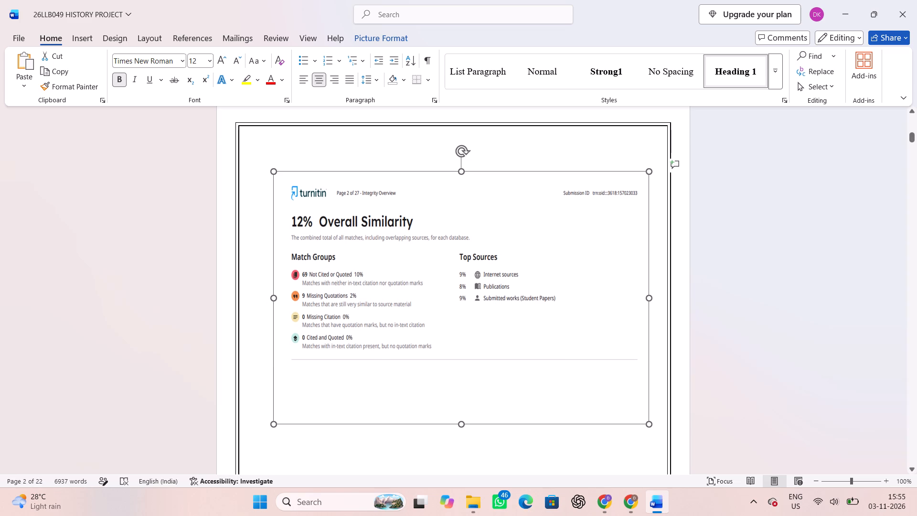
left_click_drag(424, 176, 471, 287)
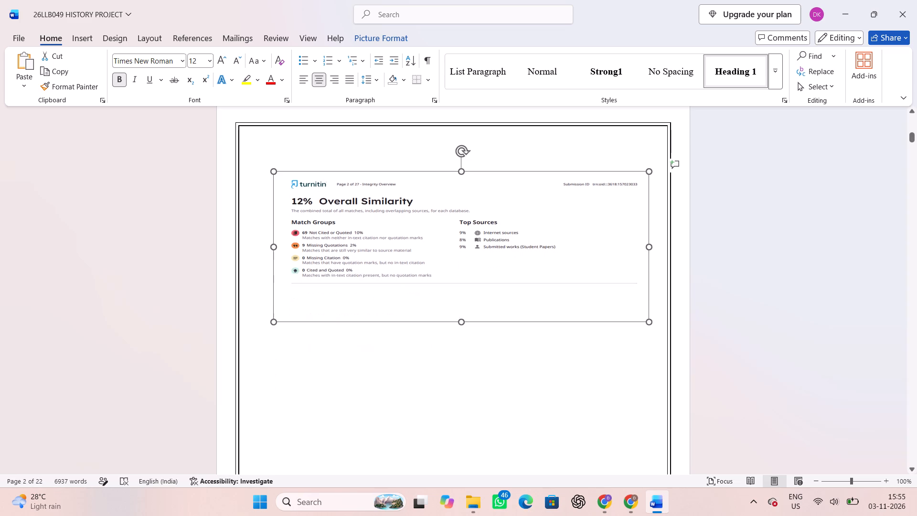
left_click_drag(471, 287, 454, 194)
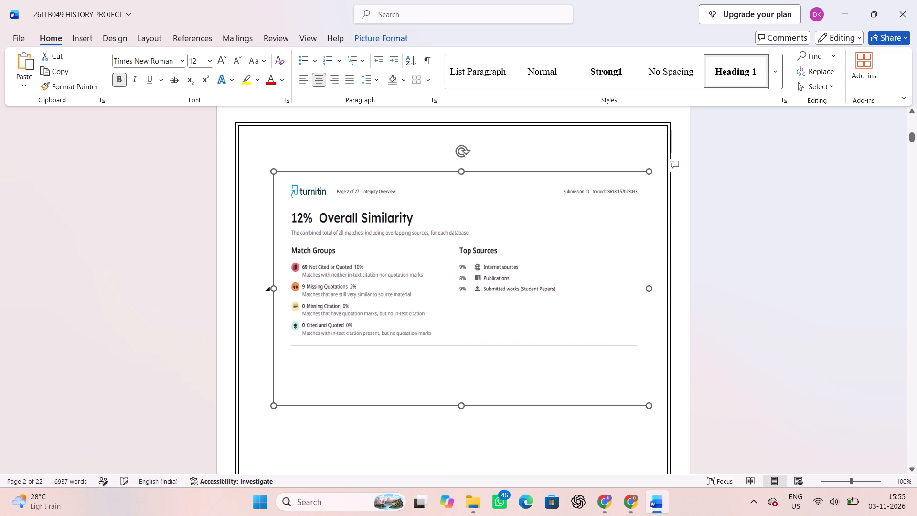
left_click(717, 213)
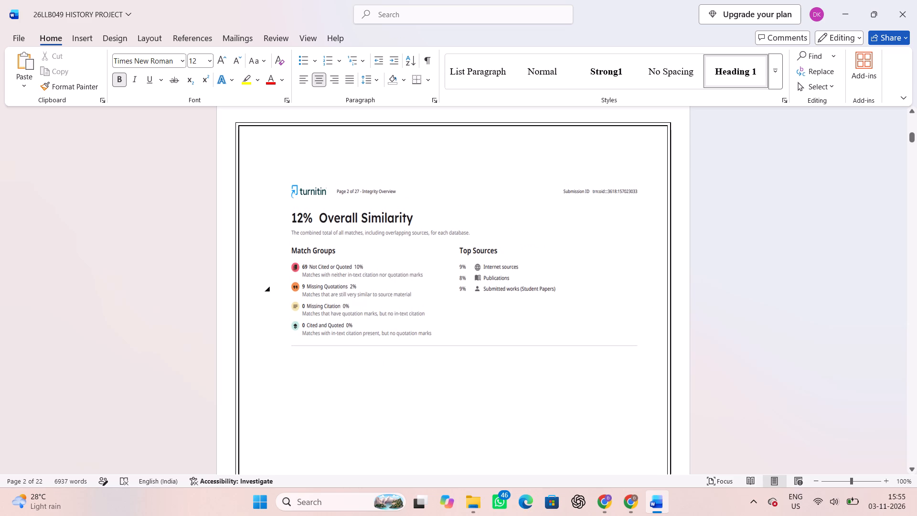
Save the history project document with the resized similarity overview image.
key("ctrl+s")
left_click(308, 265)
key("ctrl+s")
left_click(308, 265, "ctrl")
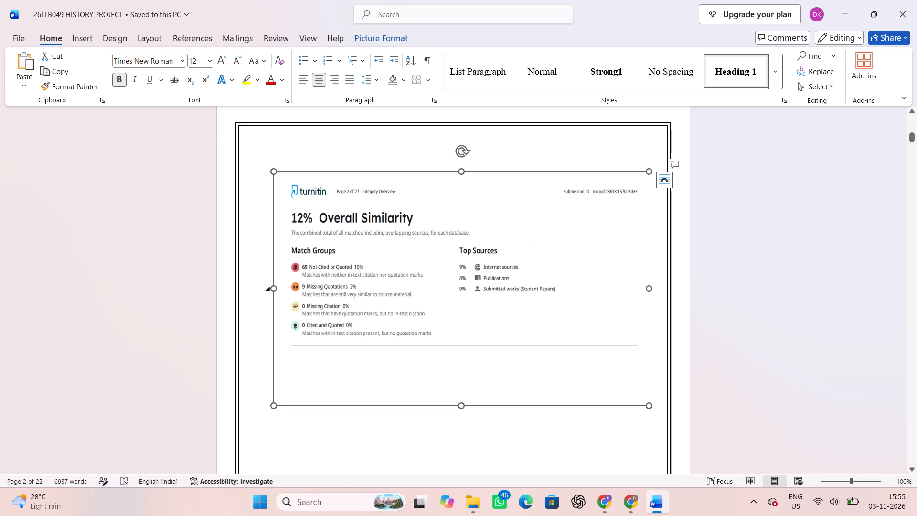
Remove the surplus blank lines above the ACKNOWLEDGEMENT heading so it starts at the top of page 3.
scroll(308, 265, "up", 8)
scroll(308, 265, "down", 20)
scroll(308, 265, "down", 7)
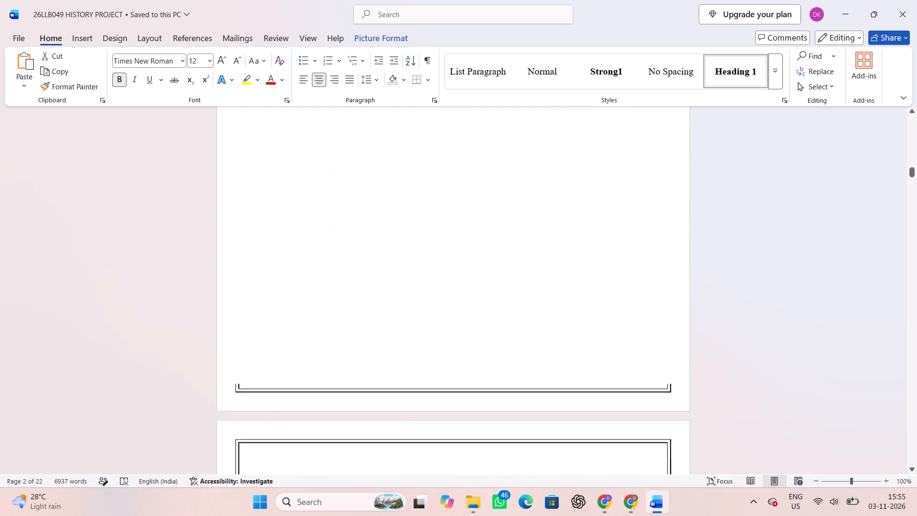
scroll(308, 265, "down", 9)
scroll(308, 265, "up", 15)
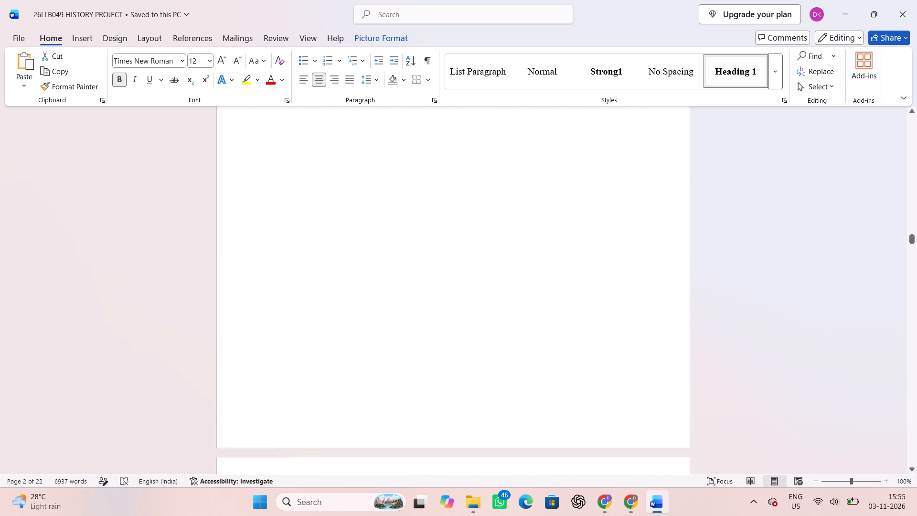
scroll(308, 265, "up", 7)
scroll(308, 265, "down", 3)
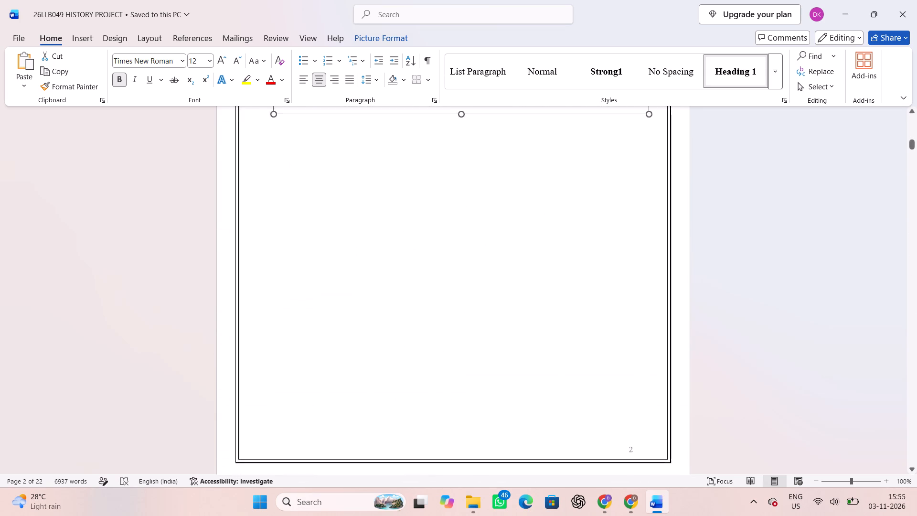
scroll(308, 265, "down", 3)
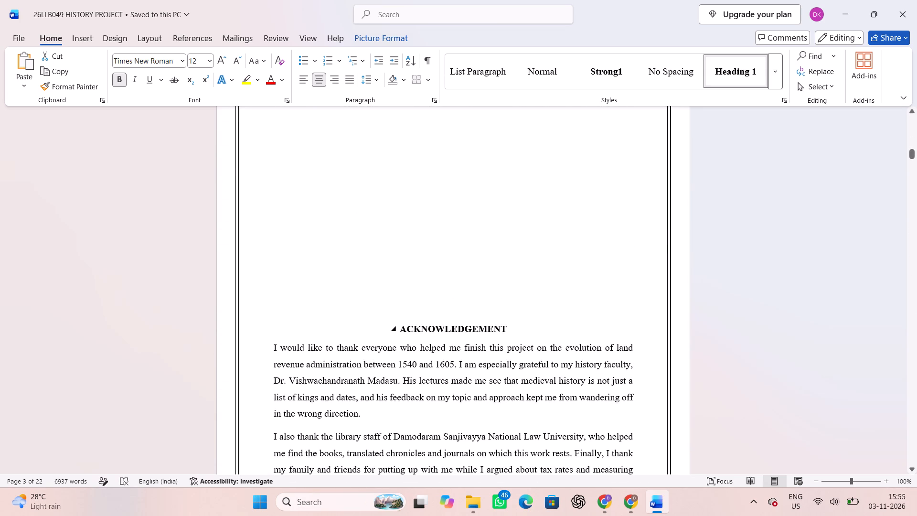
left_click(390, 333)
key("BackSpace")
key("BackSpace")
key("BackSpace")
key("BackSpace")
key("BackSpace")
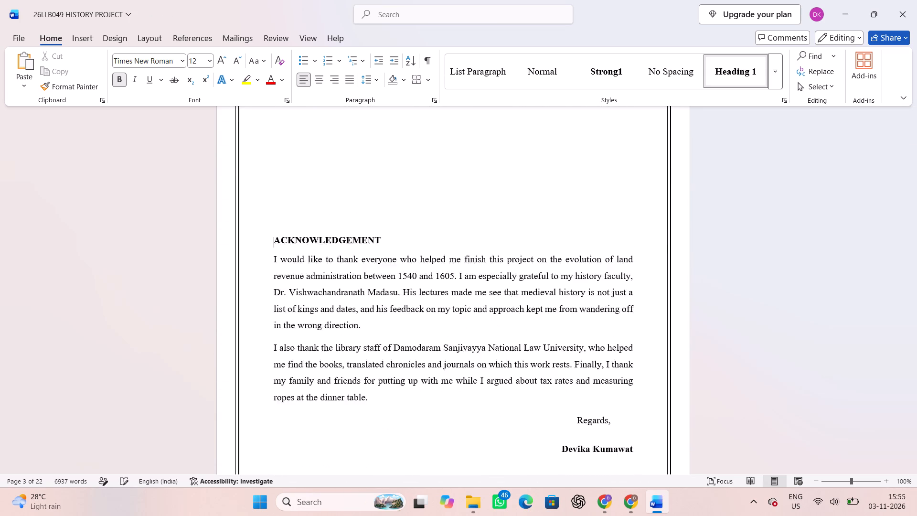
key("BackSpace")
key("BackSpace")
key("BackSpace")
key("BackSpace")
key("BackSpace")
key("BackSpace")
key("BackSpace")
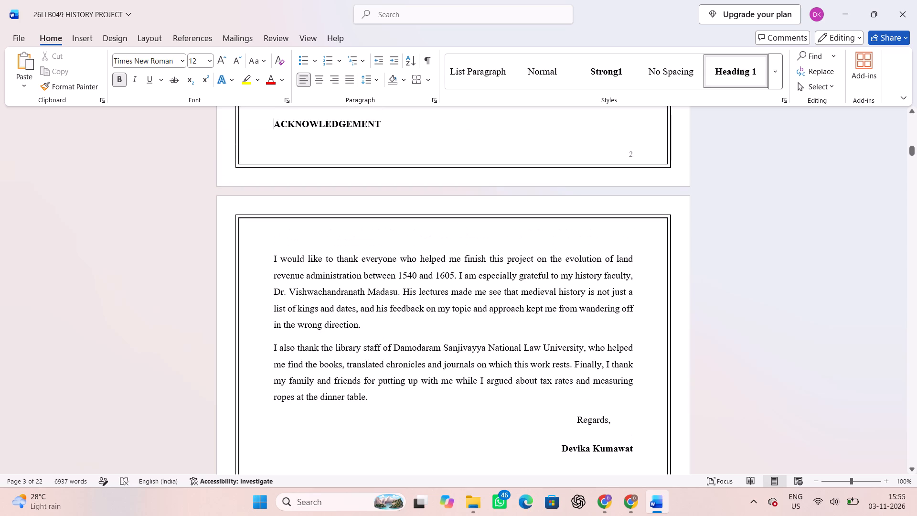
key("Return")
Shift the ACKNOWLEDGEMENT heading to roughly the middle of its line by inserting spaces before it.
scroll(390, 333, "up", 3)
scroll(390, 333, "down", 1)
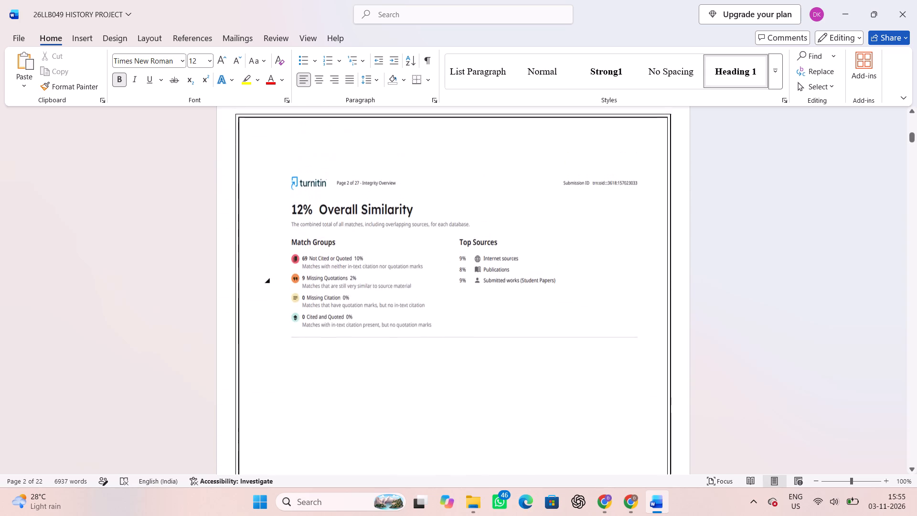
scroll(390, 333, "down", 2)
key("space")
key("space")
key("space")
key("space")
key("space")
key("space")
key("space")
key("space")
key("space")
key("space")
key("space")
key("space")
key("space")
key("space")
key("space")
key("space")
key("space")
key("space")
key("space")
key("space")
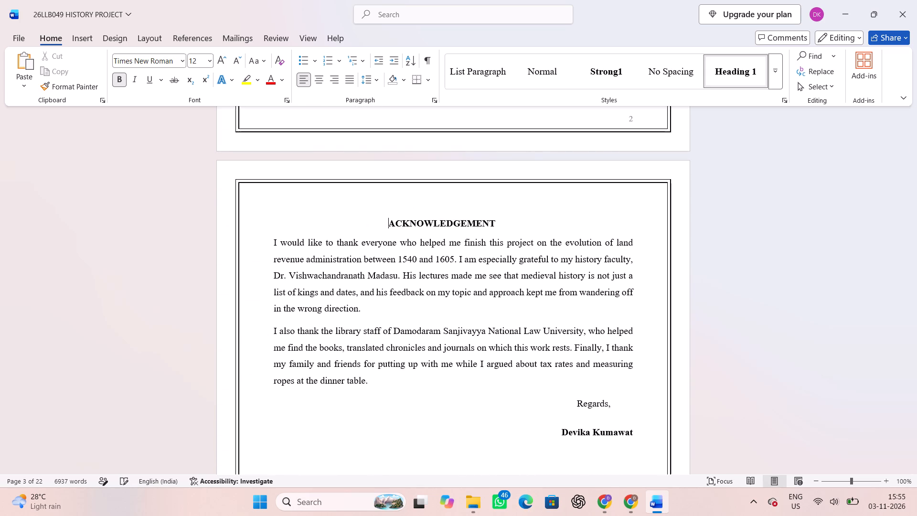
Save the history project document and close it.
scroll(266, 209, "down", 6)
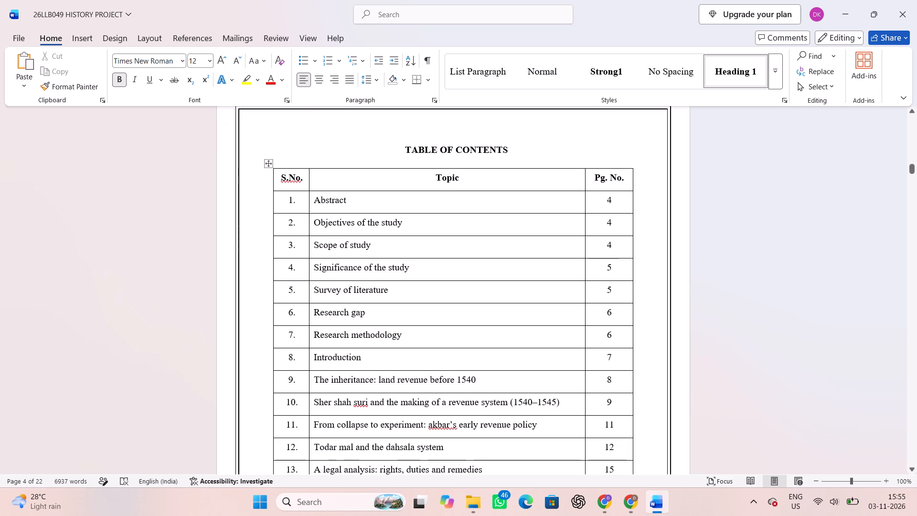
key("ctrl+s")
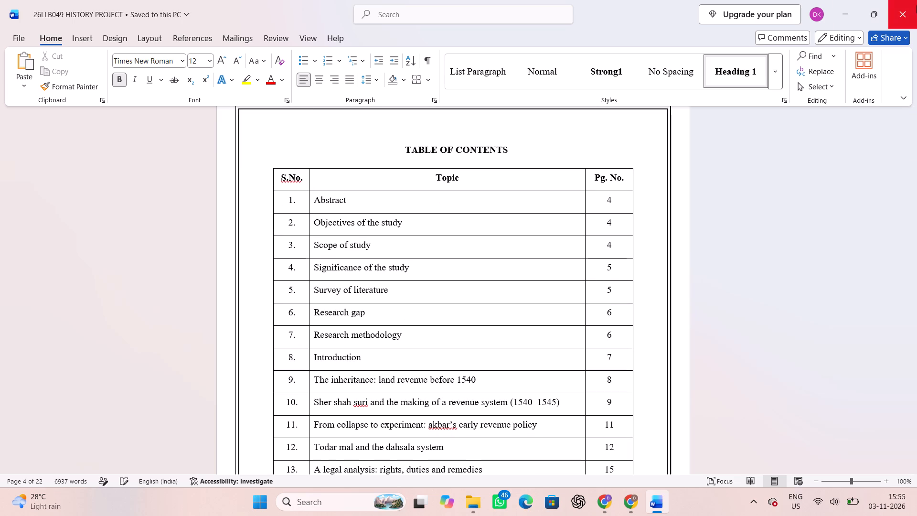
left_click(916, 5)
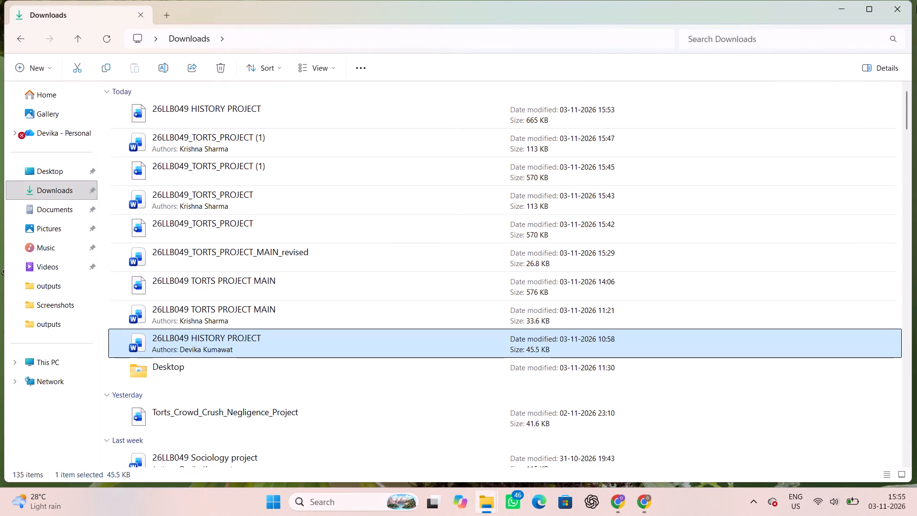
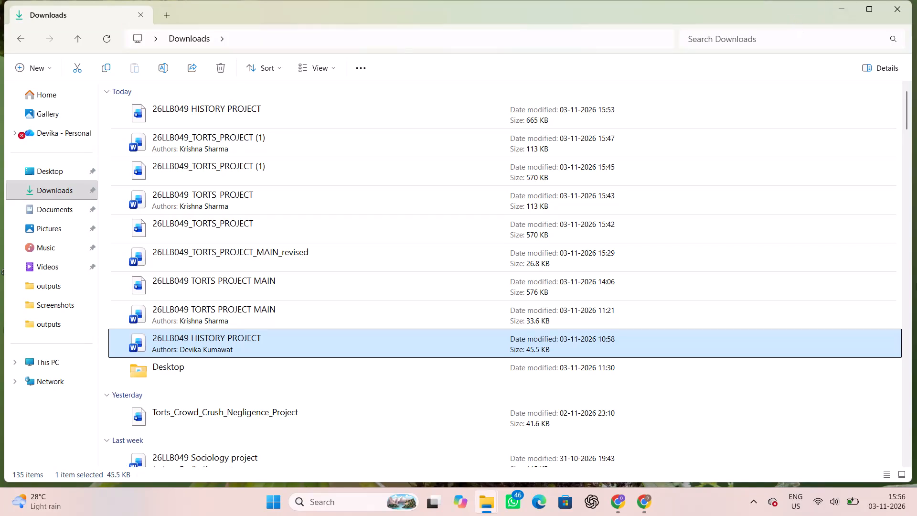
Switch to Chrome and exit the Google Lens selection over the history project's Turnitin report PDF.
left_click(651, 506)
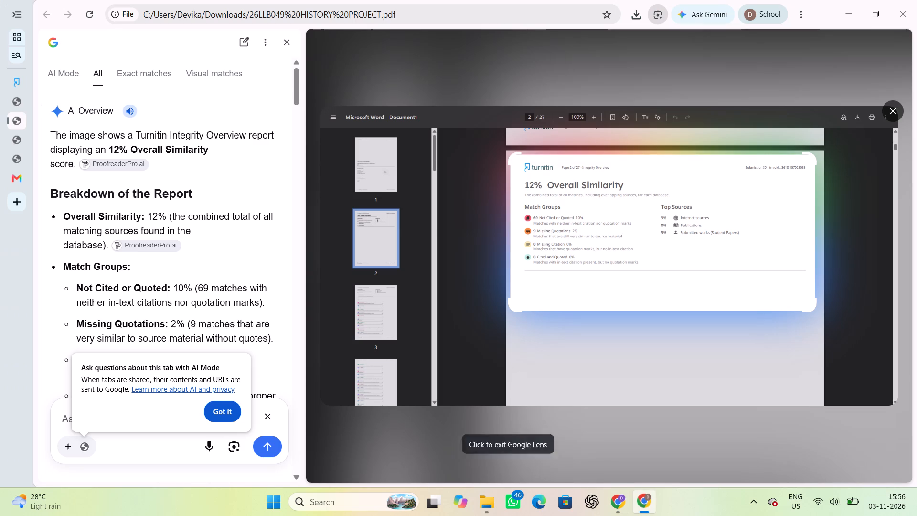
left_click(895, 117)
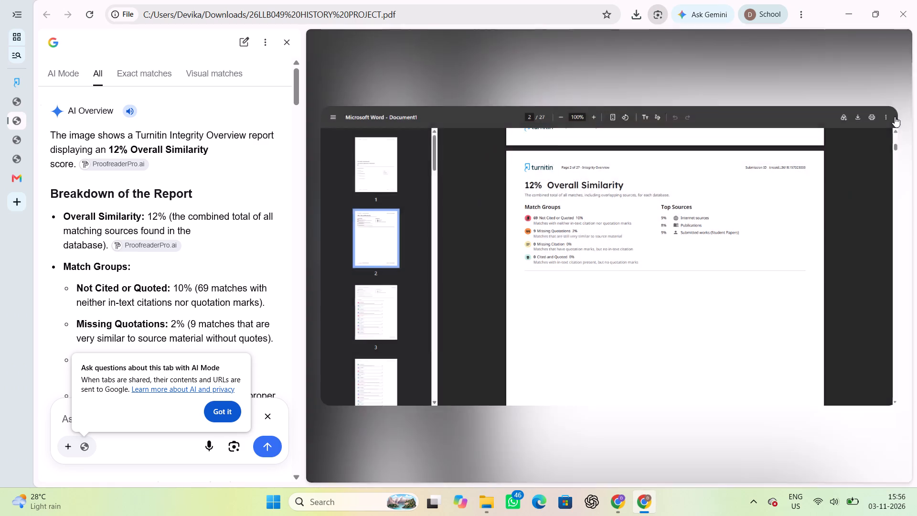
left_click_drag(776, 54, 720, 33)
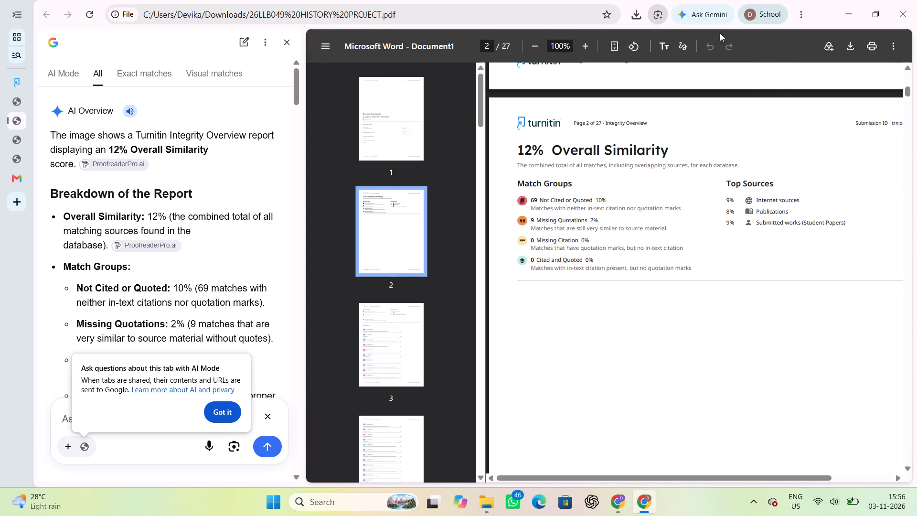
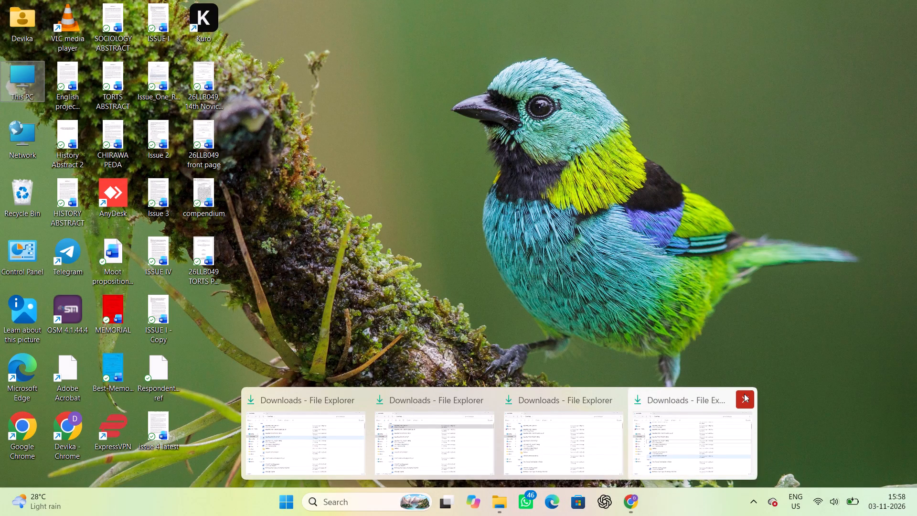
left_click(744, 394)
left_click(683, 401)
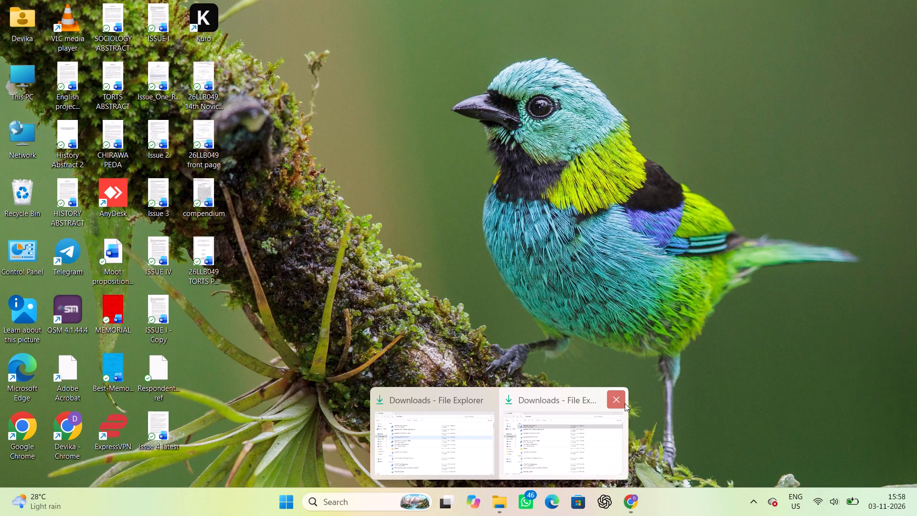
left_click(624, 403)
left_click(548, 399)
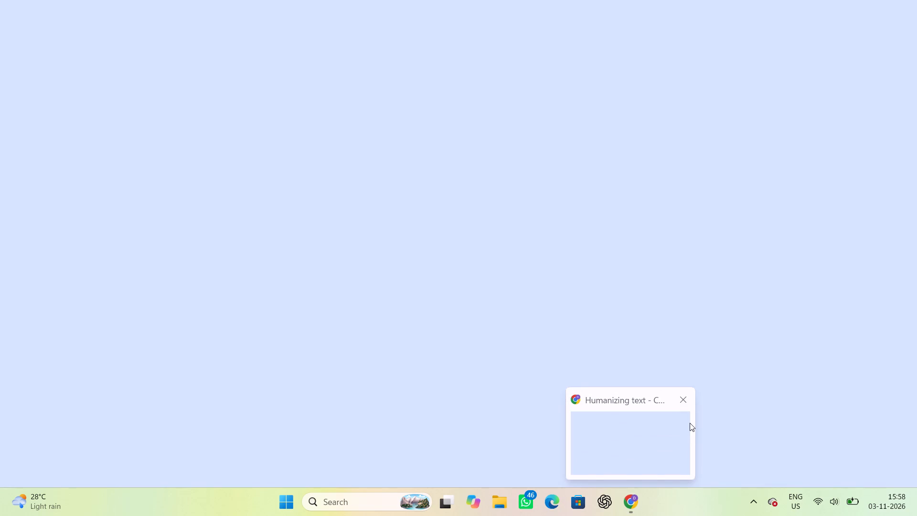
left_click(684, 391)
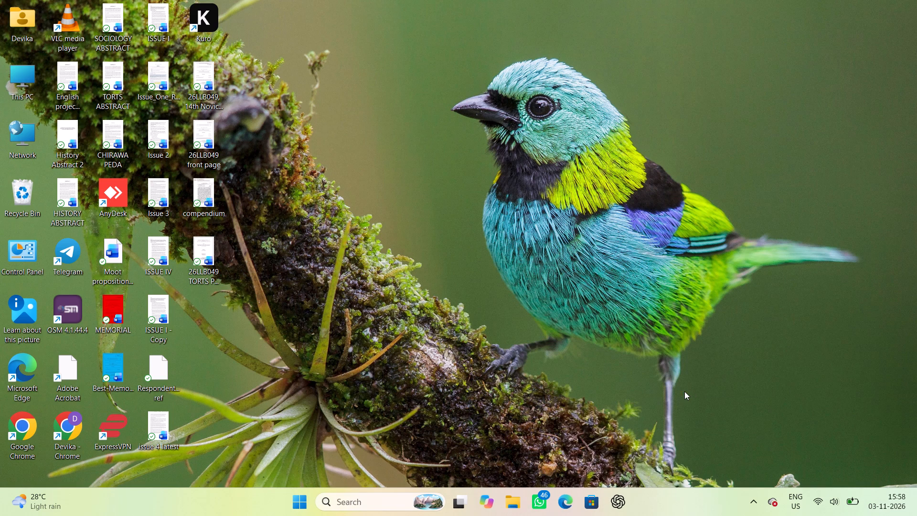
Bring up the computer's power options to shut it down.
left_click(295, 492)
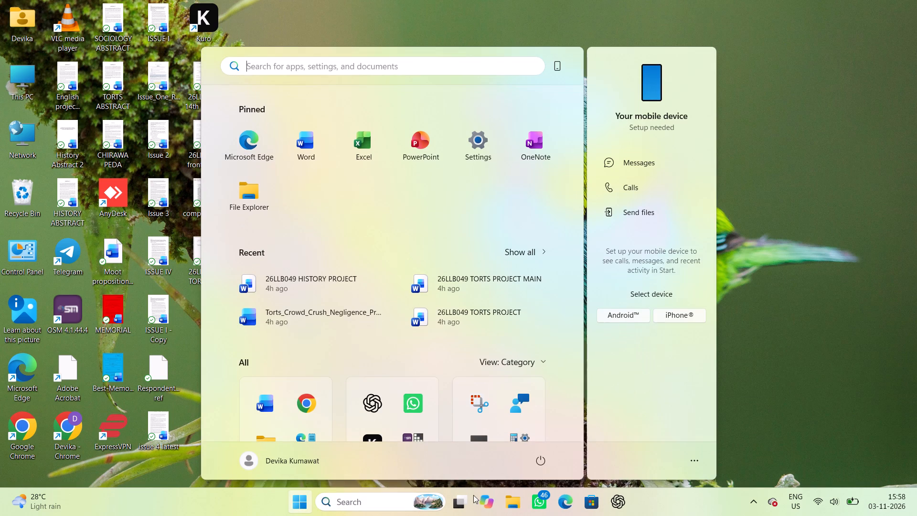
left_click(542, 454)
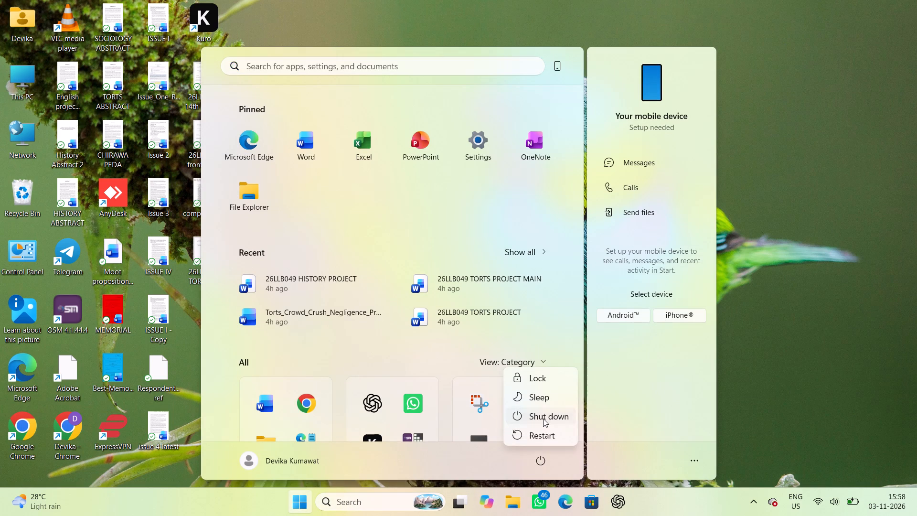